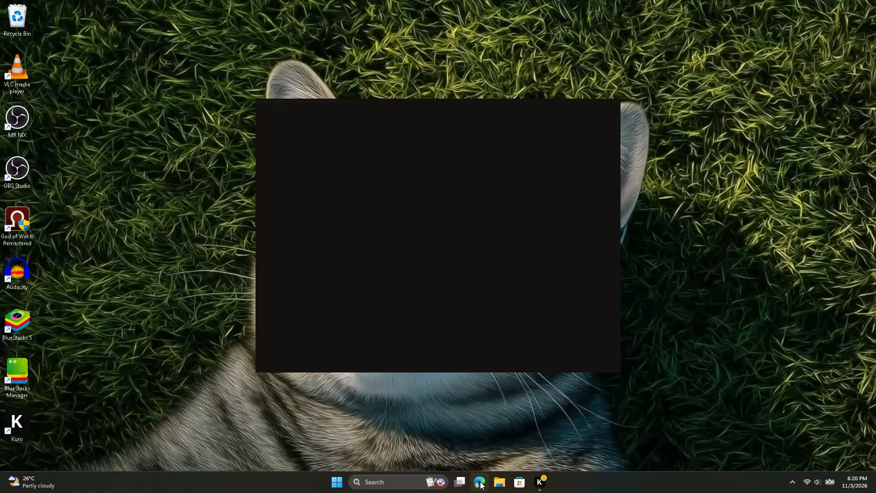
Open Microsoft Edge and switch to the TITAN 69 browser profile.
left_click(480, 482)
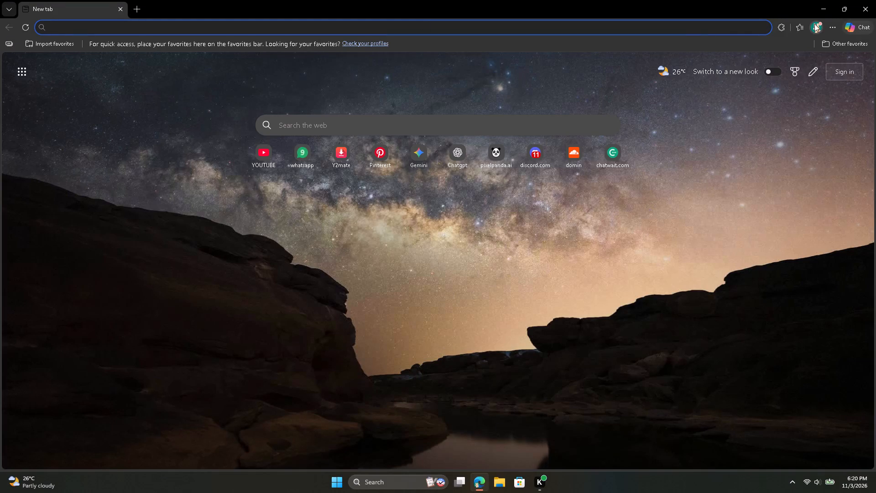
left_click(814, 23)
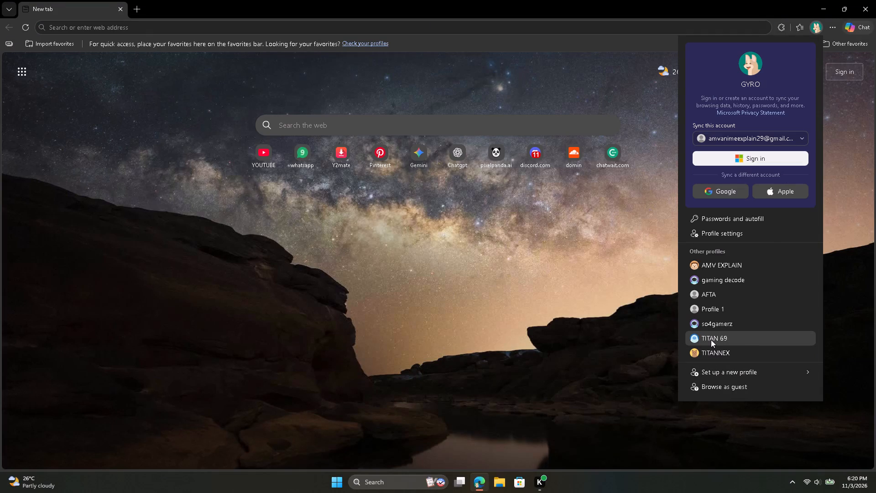
left_click(711, 340)
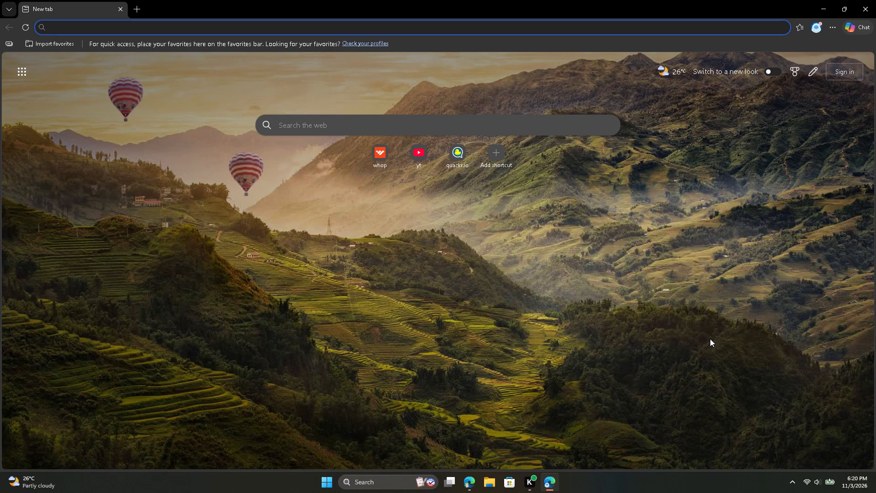
Go to YouTube and open the channel's YouTube Studio dashboard.
left_click(420, 157)
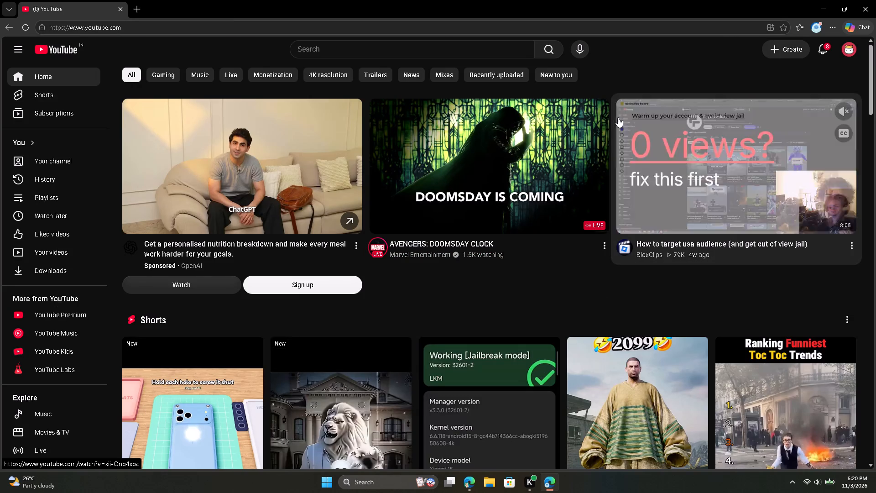
left_click(825, 49)
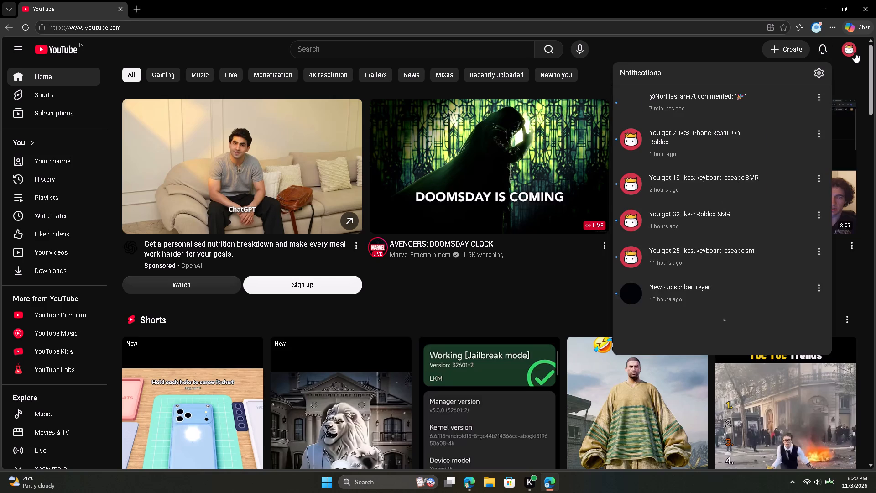
left_click(850, 52)
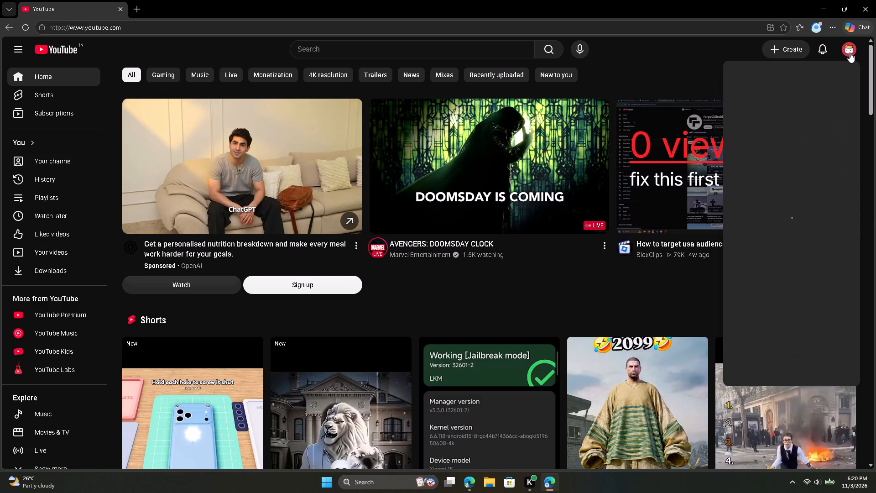
left_click(797, 189)
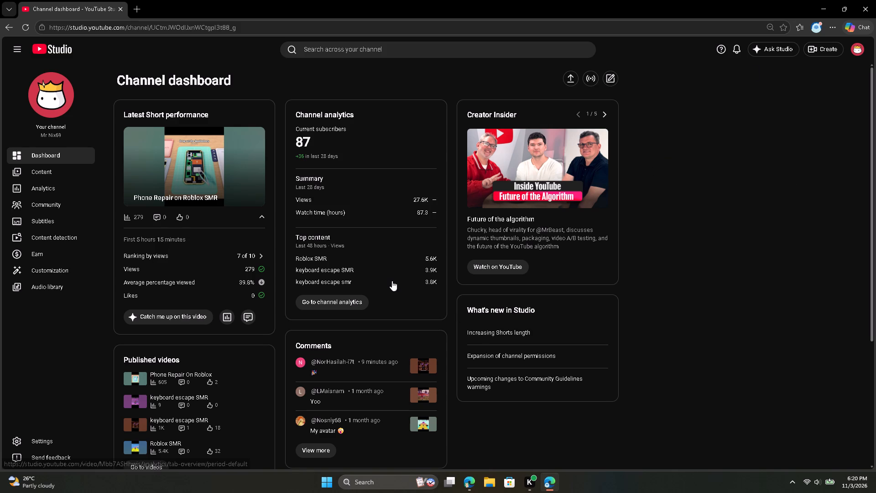
Start a new video upload in YouTube Studio using video file 3 from the MR NIX 69 folder.
scroll(219, 388, "down", 2)
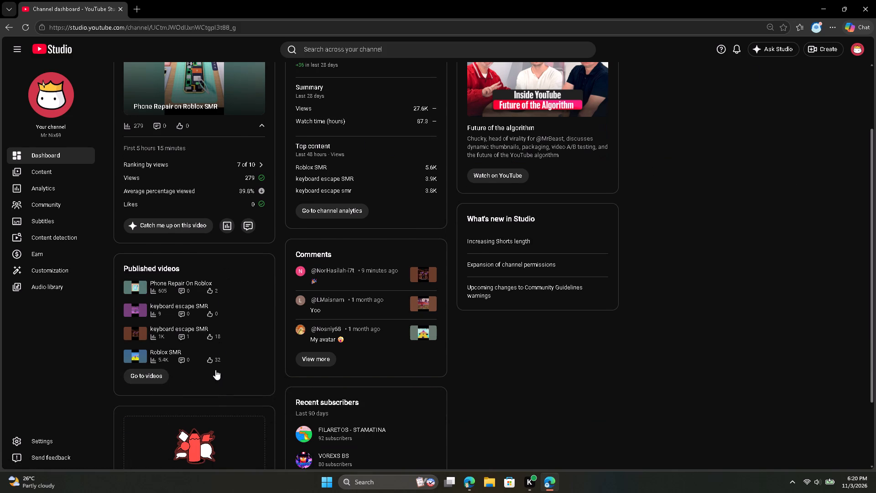
scroll(217, 344, "up", 1)
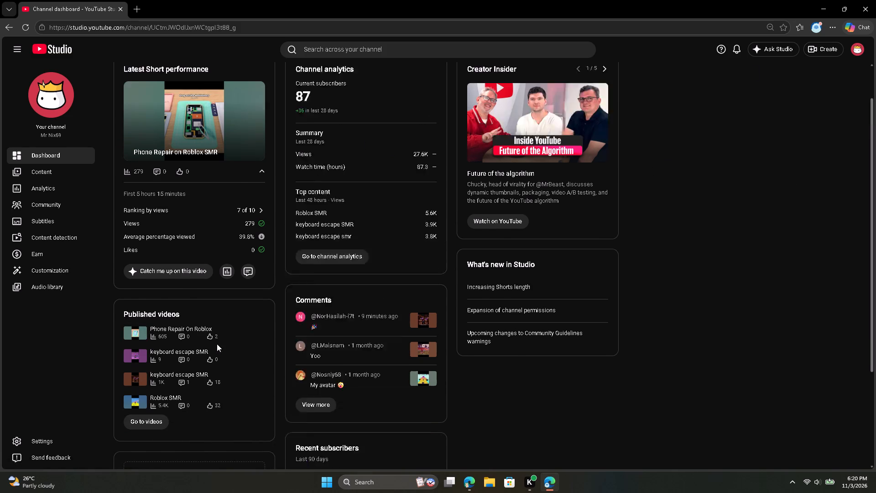
scroll(217, 344, "up", 2)
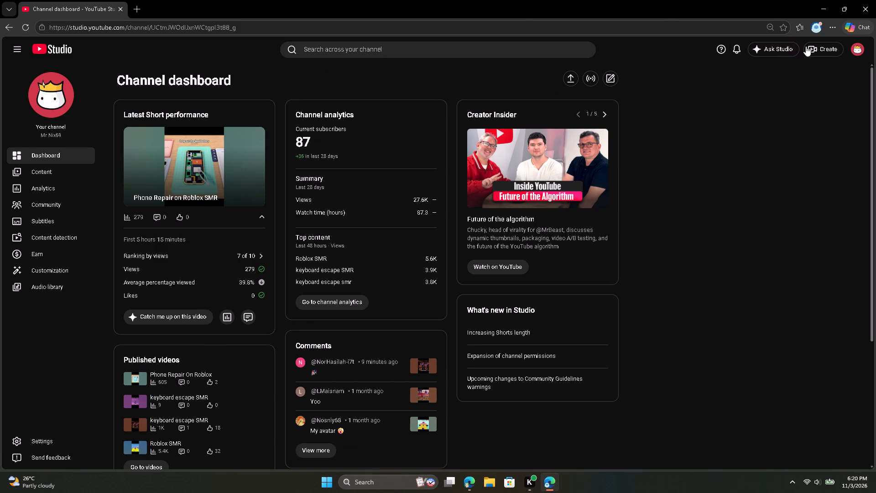
left_click(813, 49)
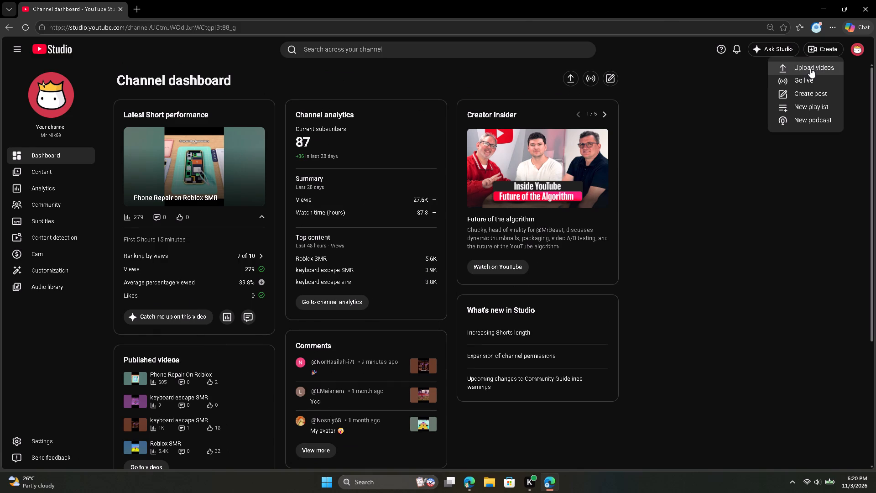
left_click(810, 68)
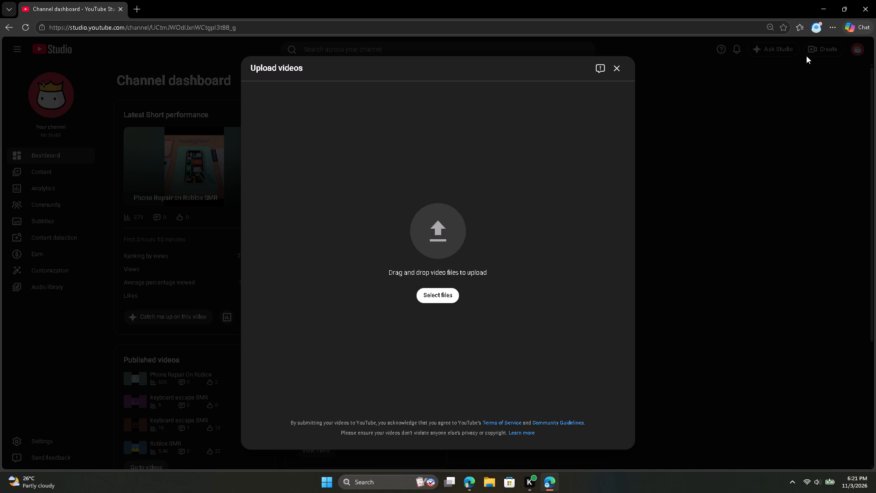
left_click(432, 293)
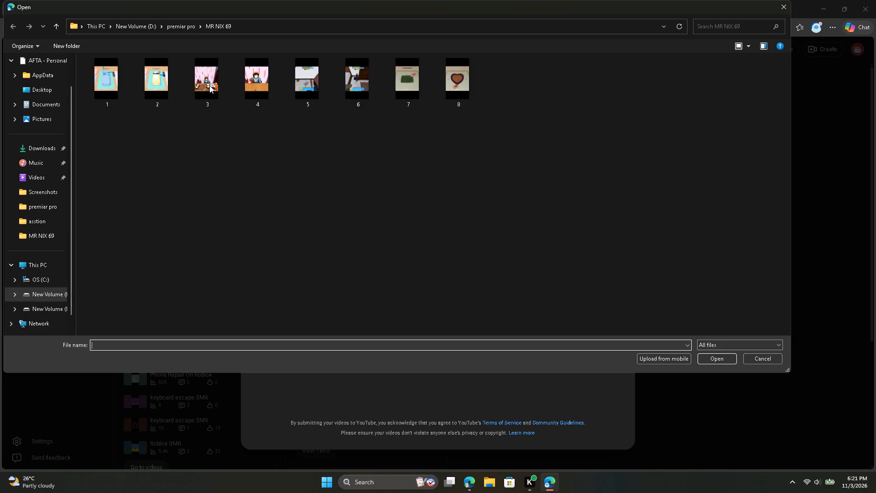
left_click(209, 85)
left_click(726, 357)
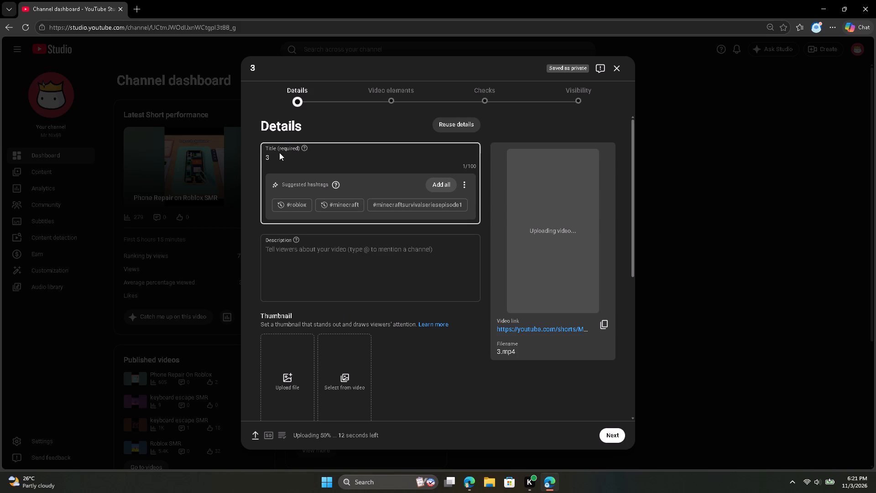
Replace the default video title with "Eating SMR in Roblox".
left_click_drag(277, 155, 225, 151)
key("e")
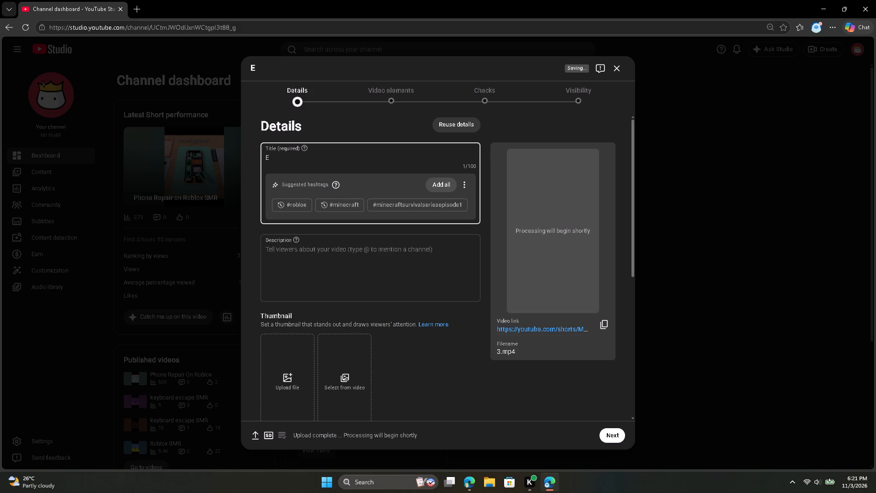
key("a")
type("ting")
key("space")
key("s")
key("m")
type("R")
key("space")
key("i")
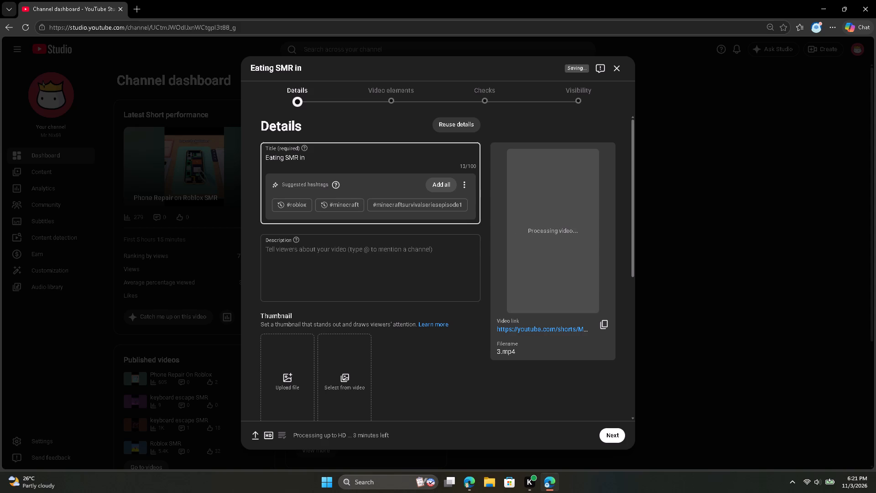
key("r")
type("oblioc")
key("BackSpace")
key("BackSpace")
key("BackSpace")
key("BackSpace")
type("lox")
Copy the full video title into the description.
left_click_drag(336, 161, 240, 149)
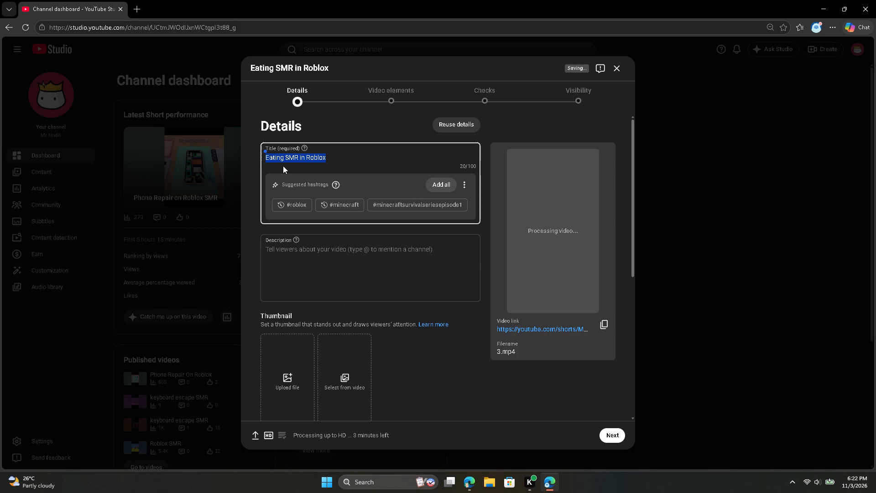
key("ctrl+c")
key("ctrl+c")
key("ctrl+c")
left_click(303, 245)
key("ctrl+v")
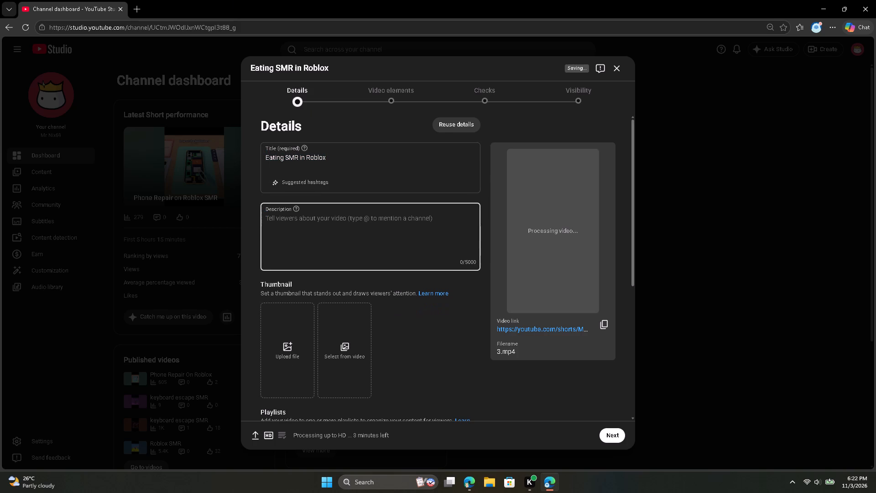
End the description's first line with a period and add four lines below it, each holding a single dot, plus a new empty line.
key("period")
key("Return")
key("period")
key("Return")
key("Return")
key("period")
key("Return")
key("period")
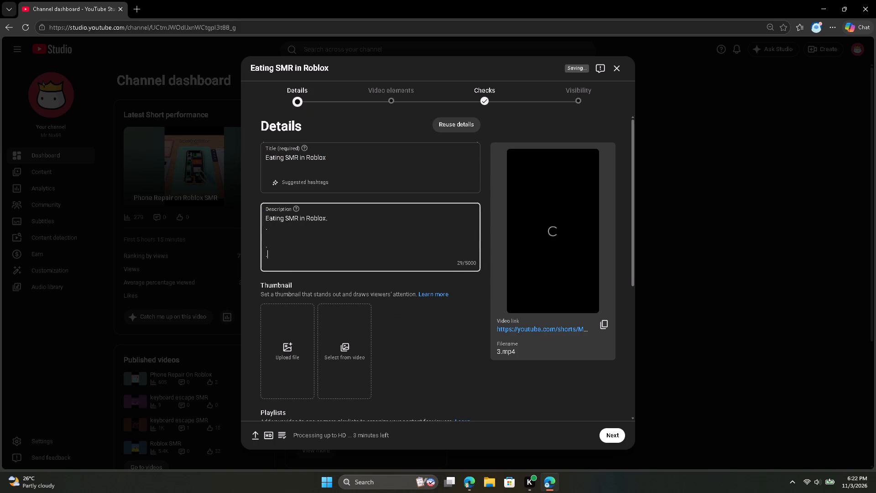
key("Return")
key("period")
key("BackSpace")
key("BackSpace")
key("BackSpace")
key("BackSpace")
key("BackSpace")
key("BackSpace")
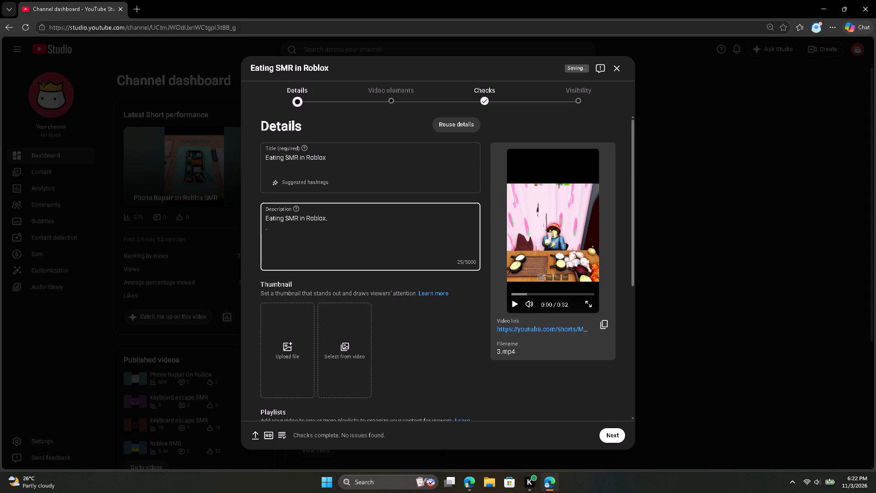
key("period")
key("Return")
key("period")
key("Return")
key("BackSpace")
key("BackSpace")
key("period")
key("Return")
key("period")
key("Return")
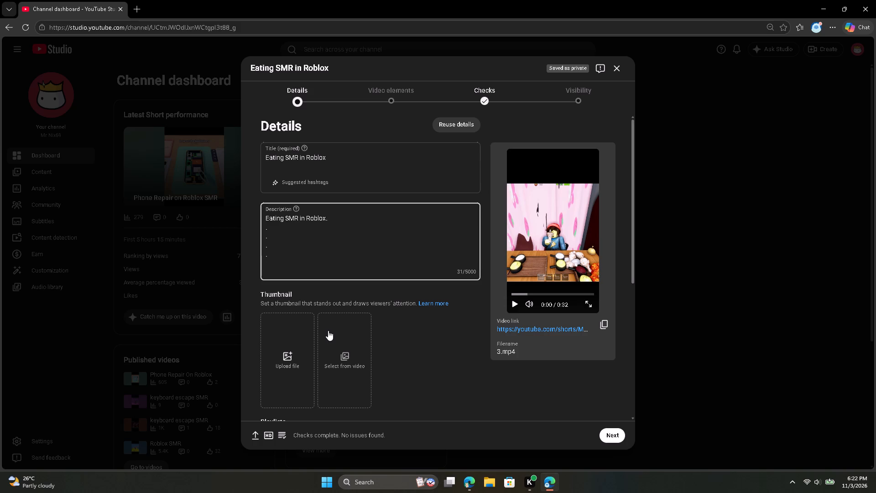
Add the hashtags #shorts, #roblox, #robloxshorts and #shortsvideo on the last line of the description.
key("shift+numbersign")
type("sh")
left_click(304, 52)
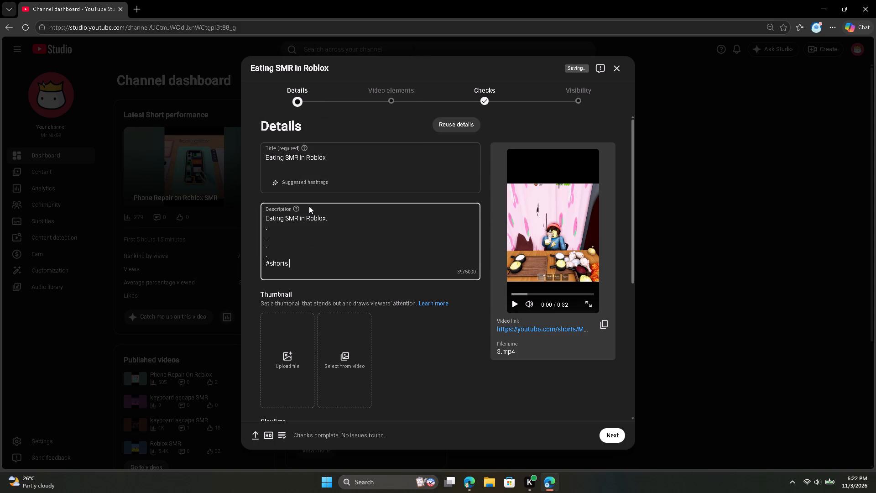
key("shift+numbersign")
key("e")
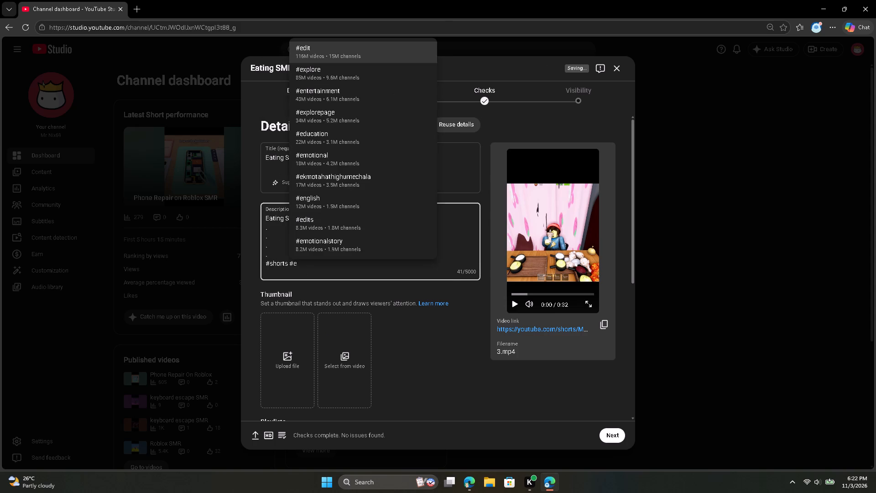
key("BackSpace")
type("ro")
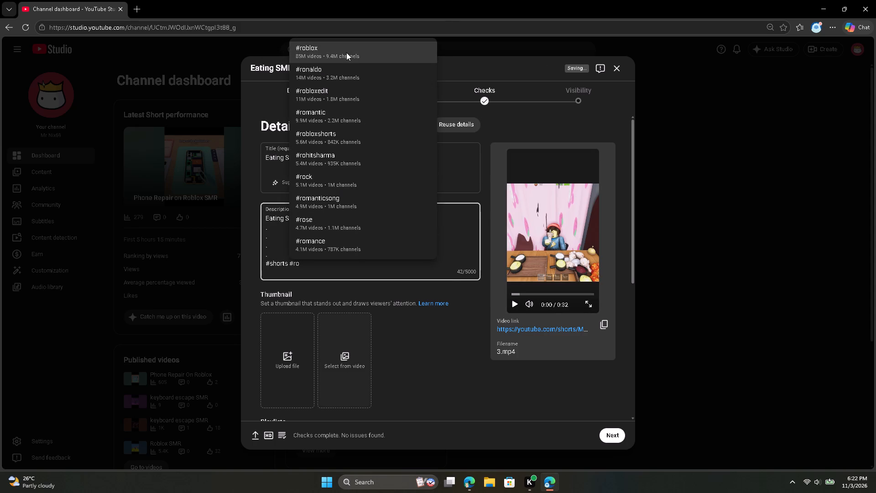
left_click(346, 52)
type("#r")
key("o")
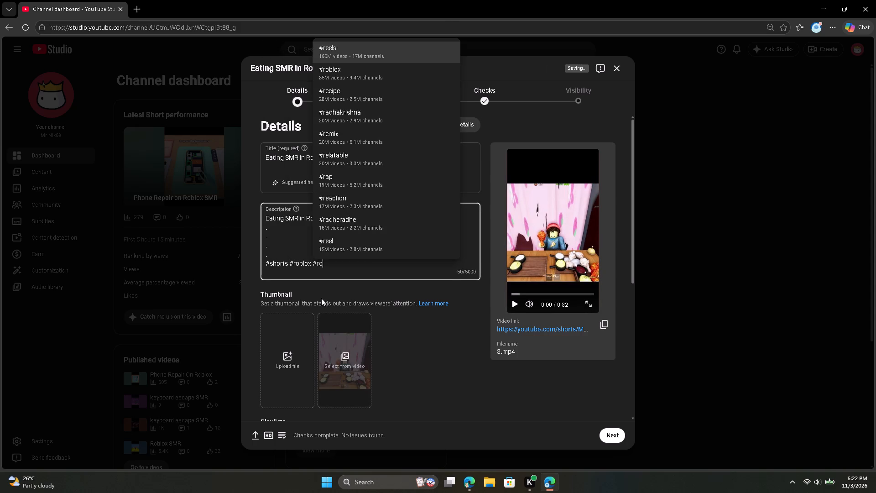
left_click(350, 132)
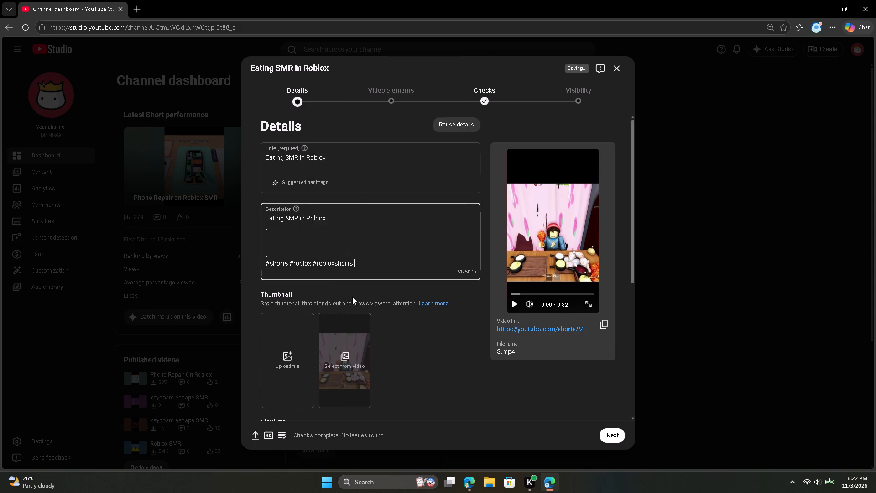
key("shift+numbersign")
type("sh")
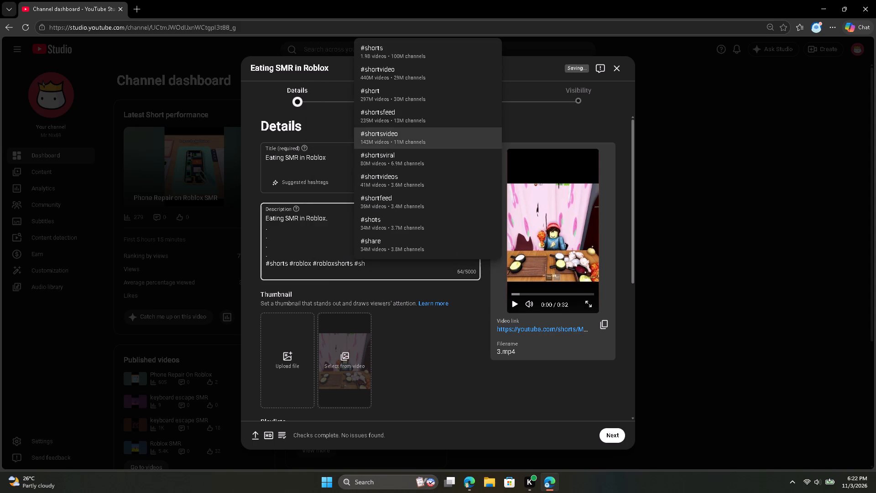
left_click(387, 135)
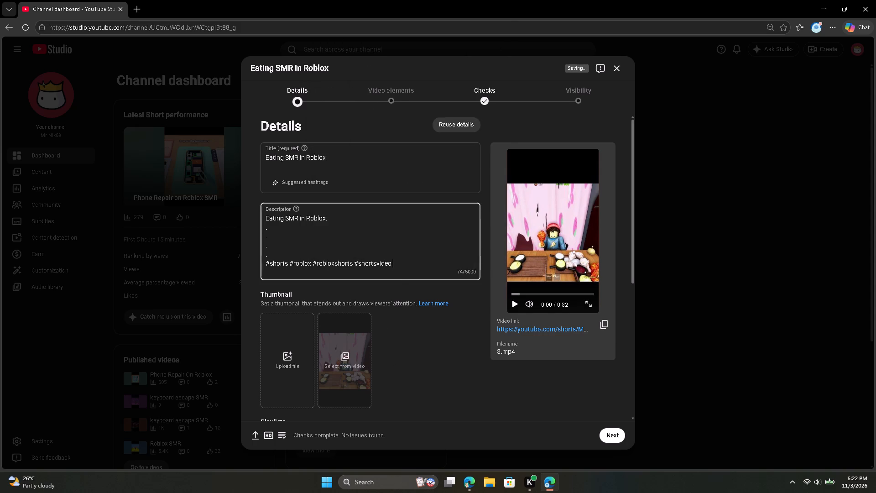
Copy the entire description text, including the hashtags.
left_click_drag(401, 262, 276, 197)
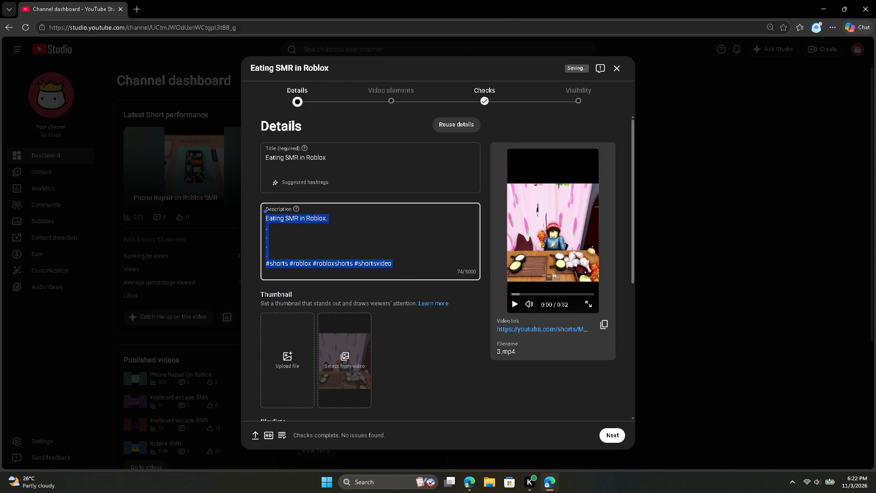
key("ctrl+c")
key("ctrl+c")
key("ctrl+c")
key("ctrl+c")
Look at the video frames offered as thumbnail and leave without choosing one.
left_click(353, 358)
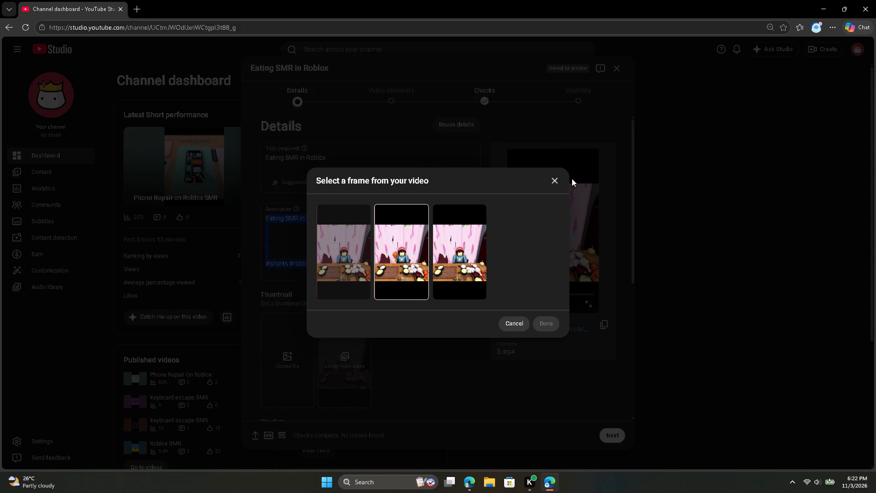
left_click(561, 177)
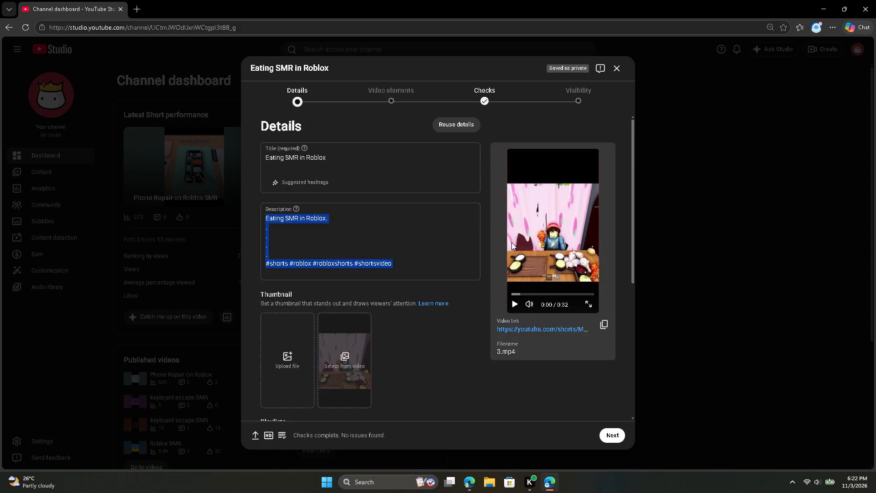
Mark the video as not made for kids and continue to the video elements stage.
scroll(479, 272, "down", 6)
scroll(417, 315, "down", 2)
left_click(322, 340)
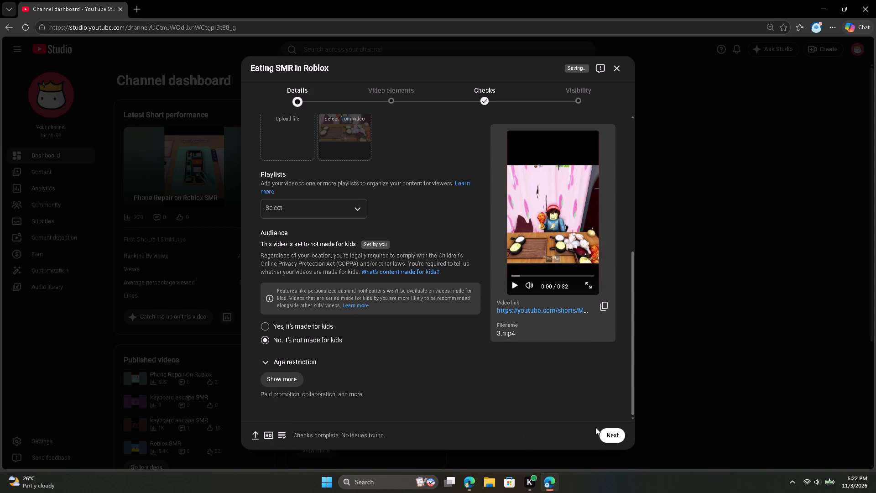
left_click(621, 434)
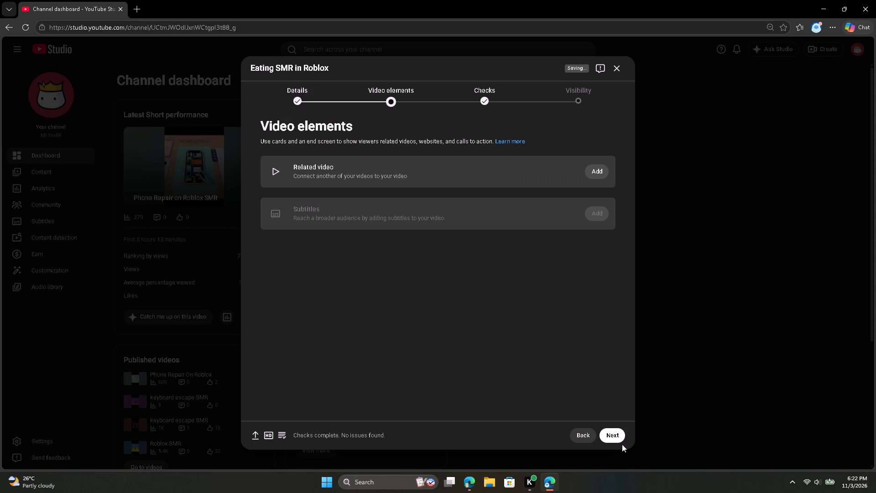
Add one of the channel's videos as the related video and proceed past the checks to the visibility stage.
left_click(600, 174)
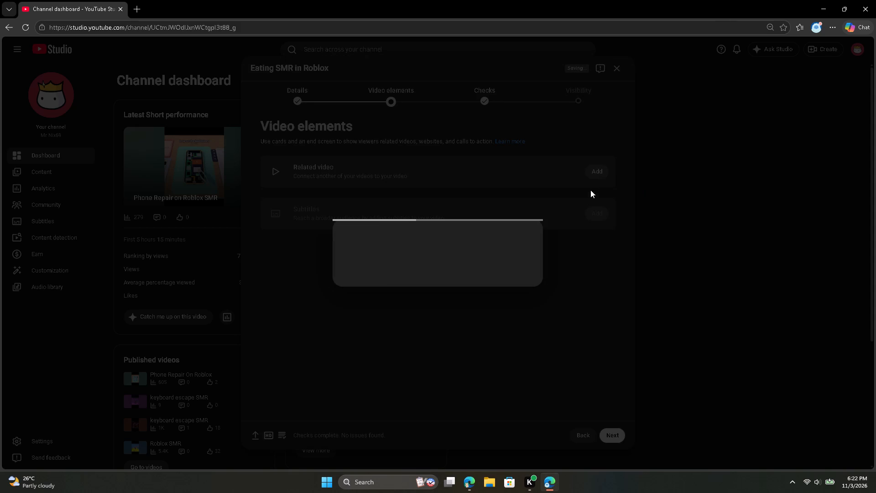
left_click(497, 352)
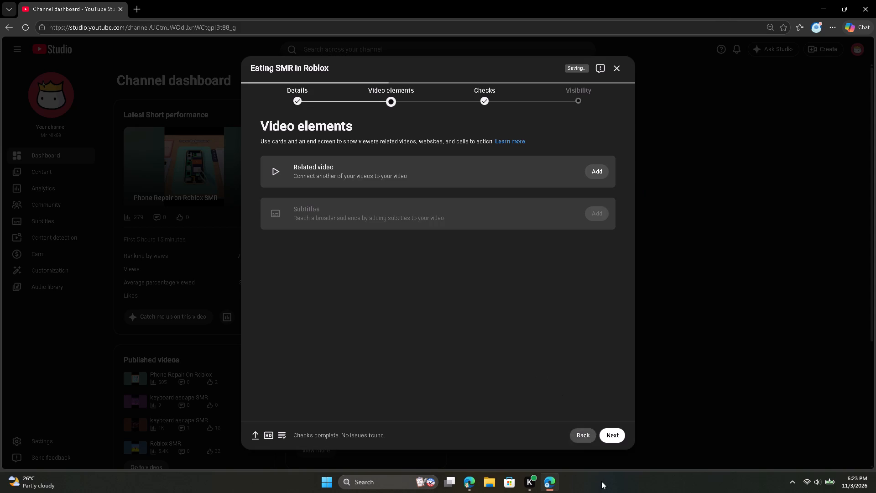
left_click(611, 441)
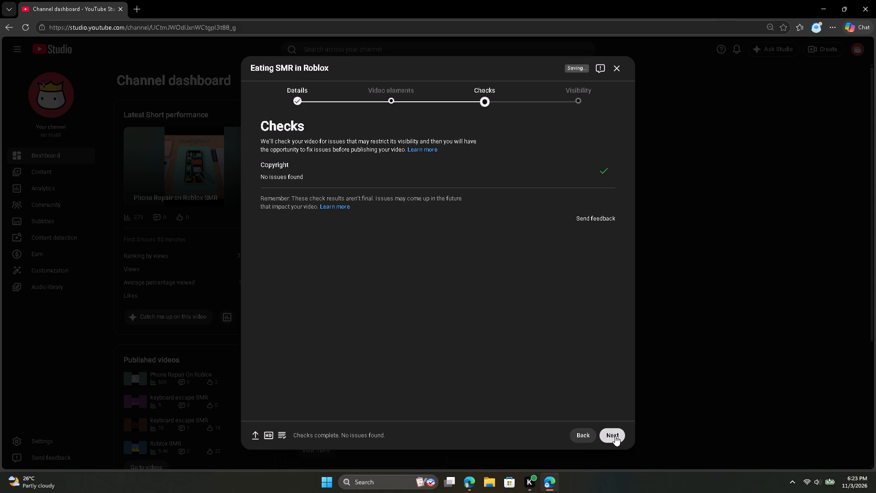
left_click(615, 436)
Choose scheduled publishing for the video with the date Nov 3, 2026.
left_click(320, 242)
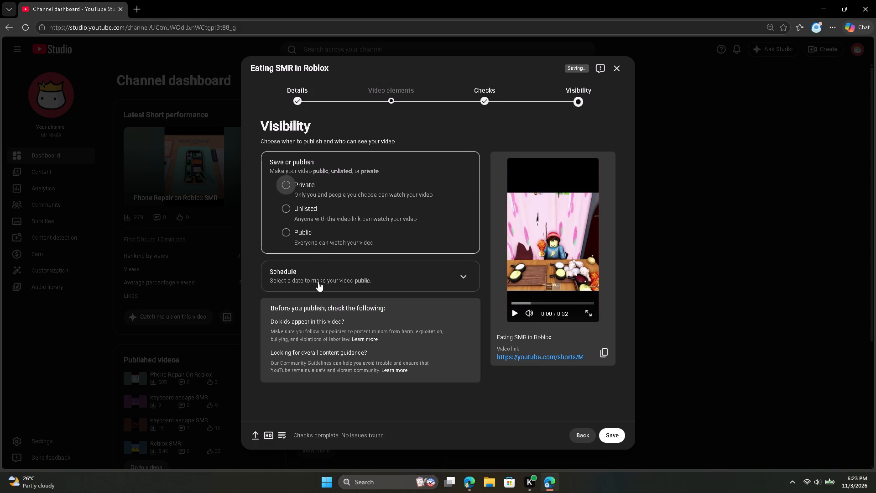
left_click(318, 282)
left_click(315, 236)
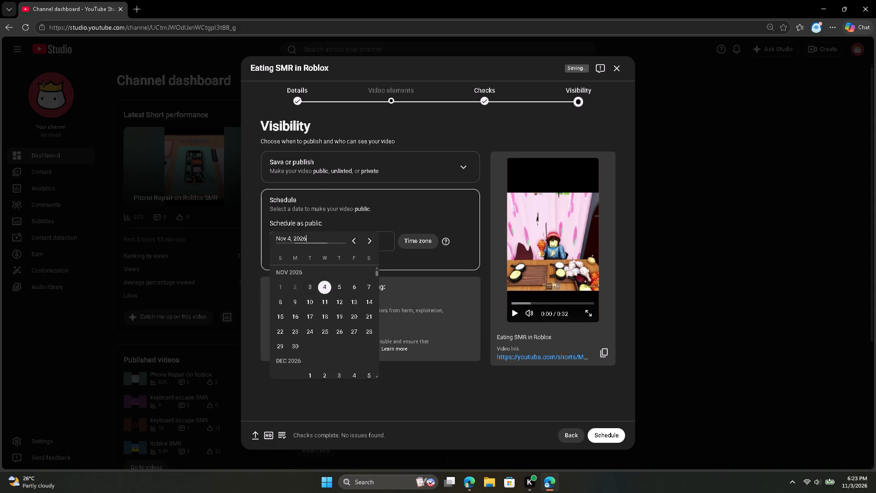
left_click(310, 285)
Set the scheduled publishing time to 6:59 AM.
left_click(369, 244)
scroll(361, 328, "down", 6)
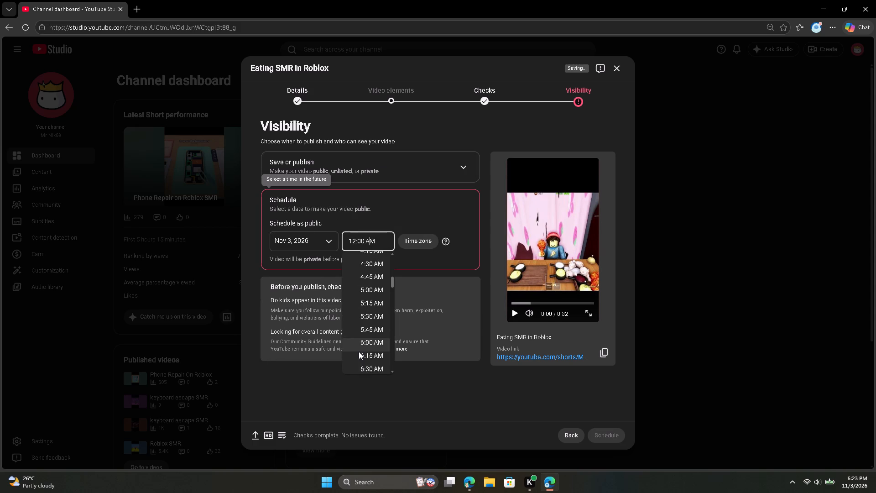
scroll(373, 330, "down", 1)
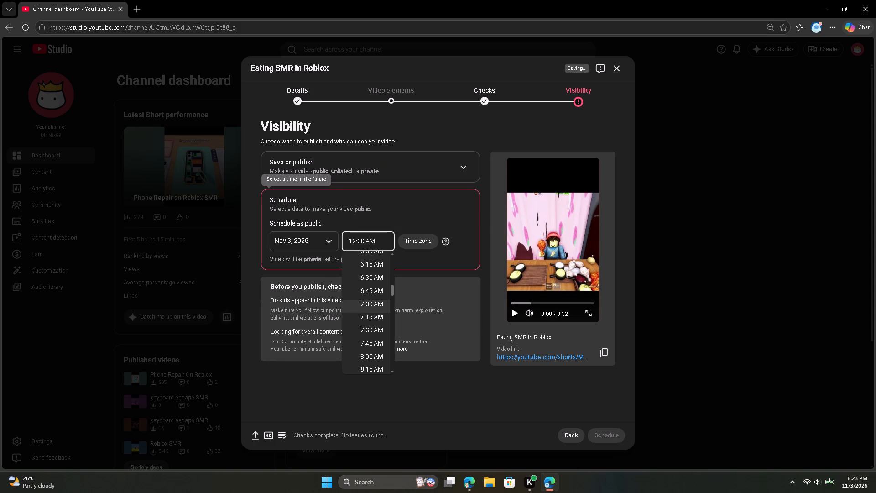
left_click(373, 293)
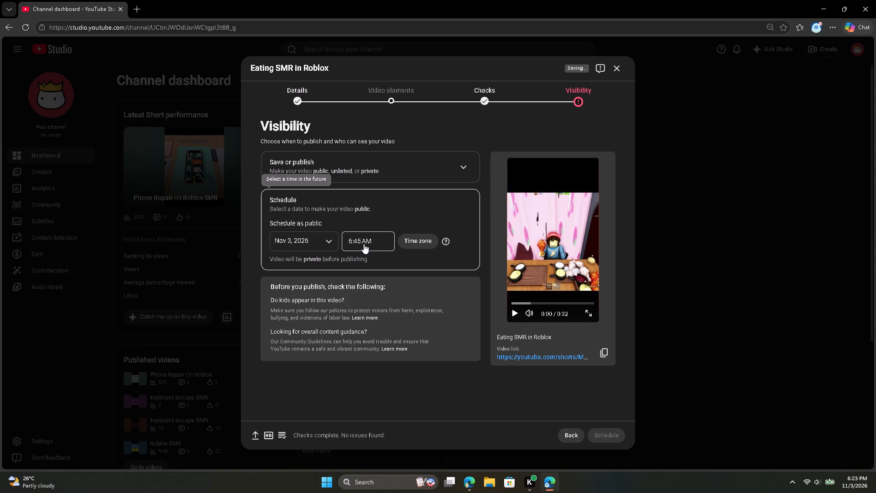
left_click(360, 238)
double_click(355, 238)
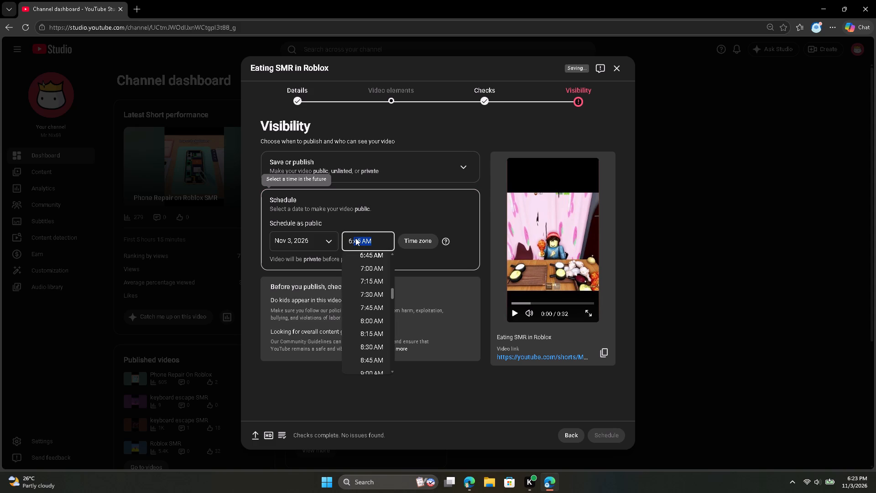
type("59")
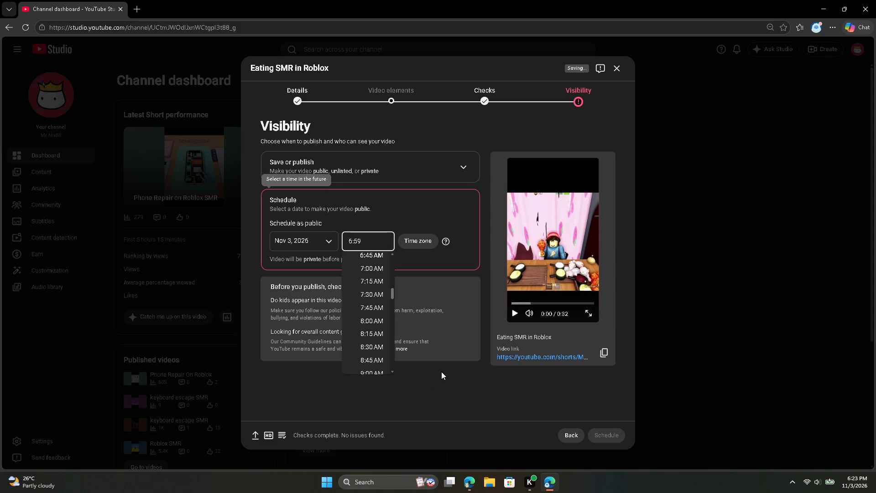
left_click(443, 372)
Set the scheduled publishing time to 6:59 PM.
left_click(377, 241)
scroll(366, 277, "down", 19)
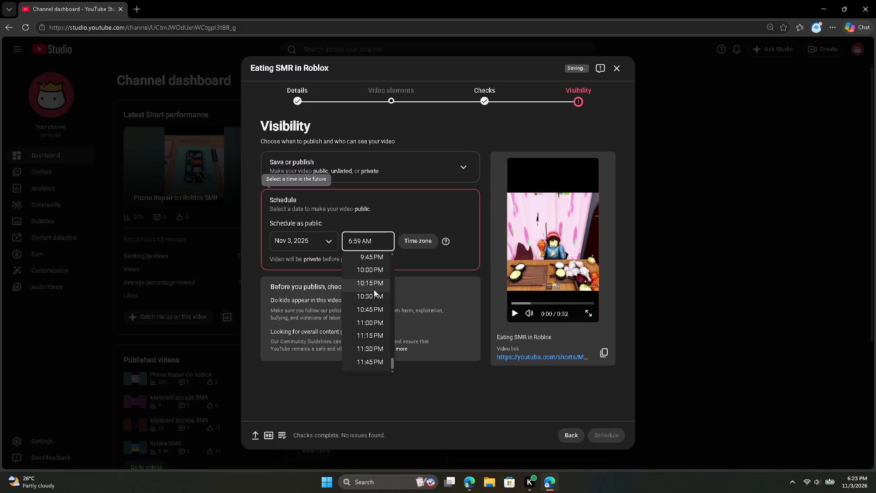
scroll(373, 290, "down", 4)
scroll(371, 304, "up", 4)
left_click(374, 284)
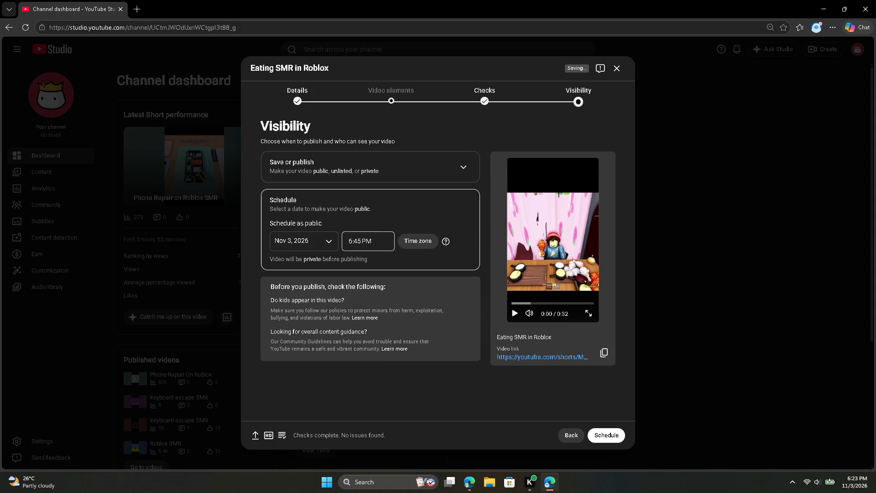
left_click(357, 240)
double_click(357, 240)
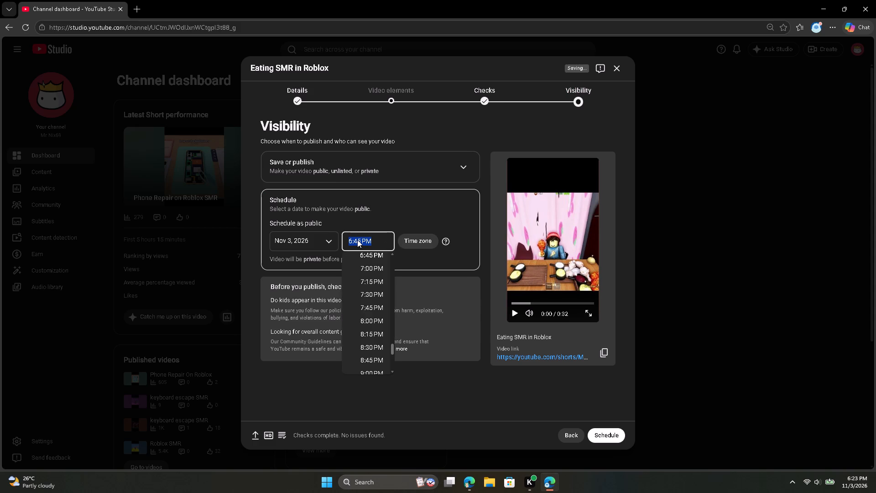
type("60")
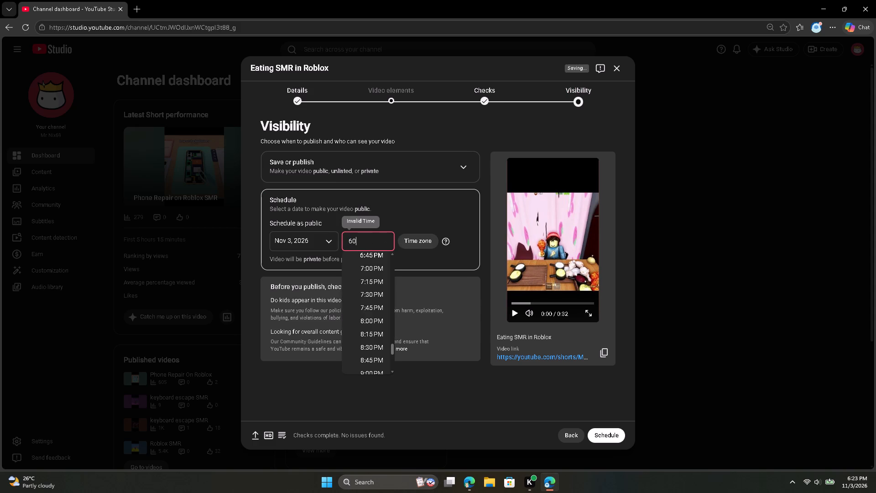
left_click(381, 257)
left_click_drag(355, 240, 361, 241)
type("59")
left_click(398, 214)
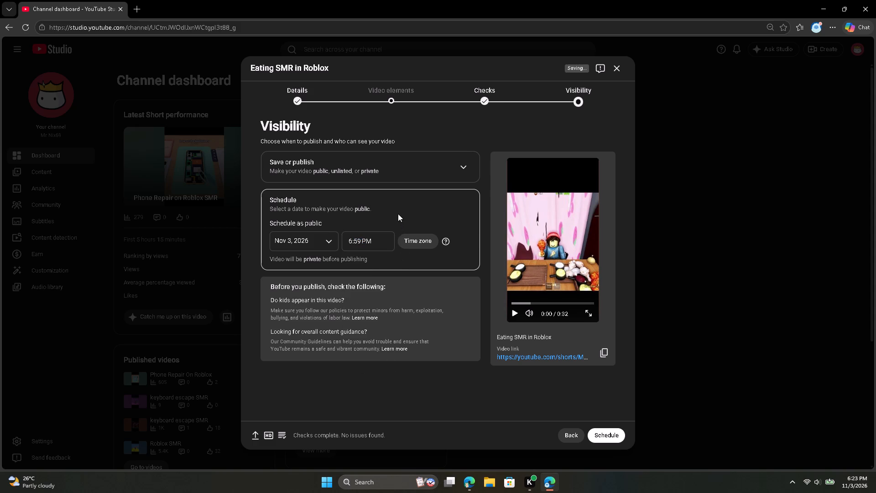
Schedule the video and dismiss the confirmation to return to the channel dashboard.
left_click(599, 435)
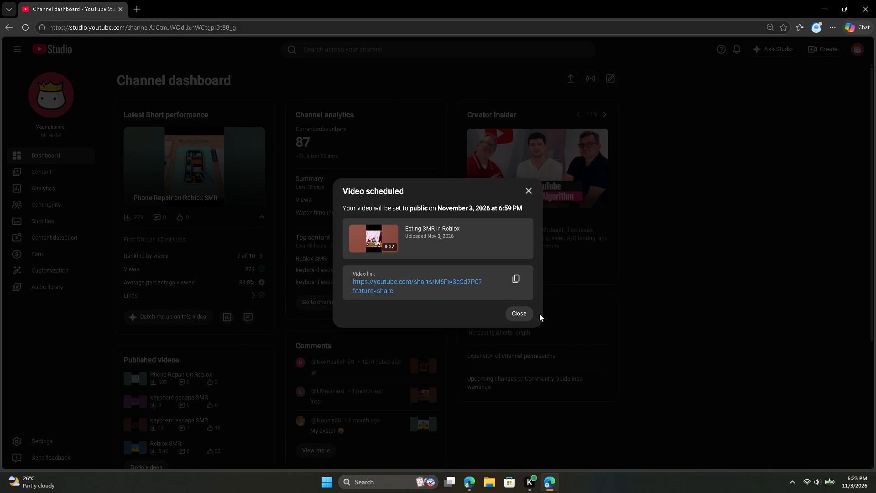
left_click(526, 311)
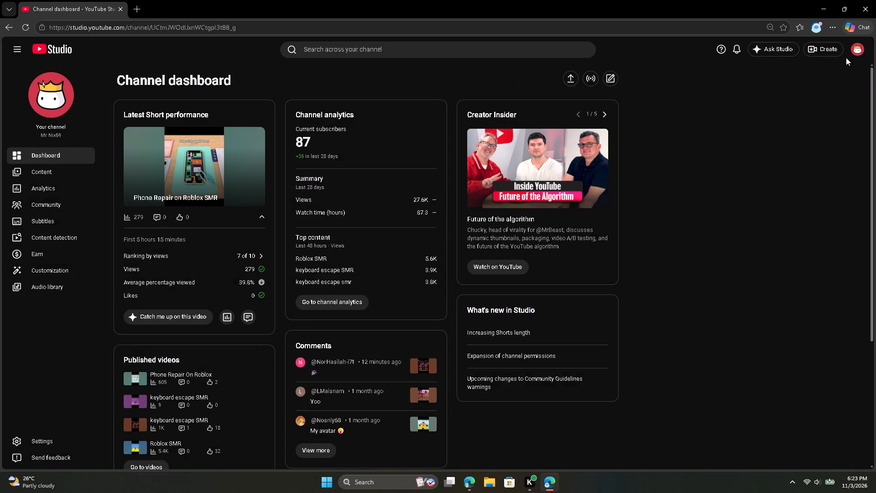
Start a new video upload using video file 4 from the MR NIX 69 folder.
left_click(826, 52)
left_click(818, 69)
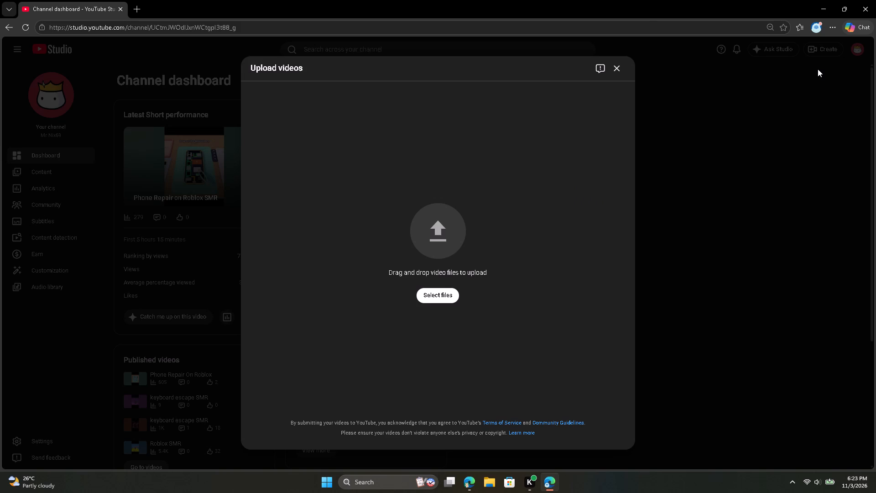
left_click(454, 298)
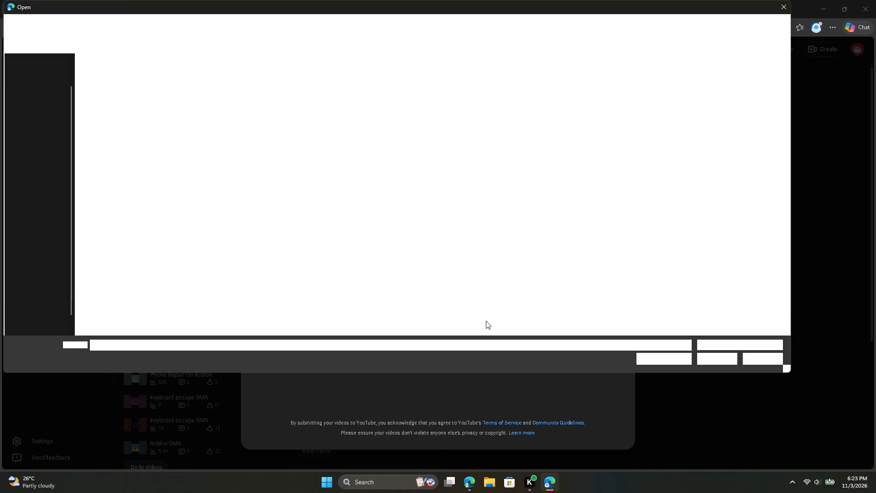
left_click(249, 58)
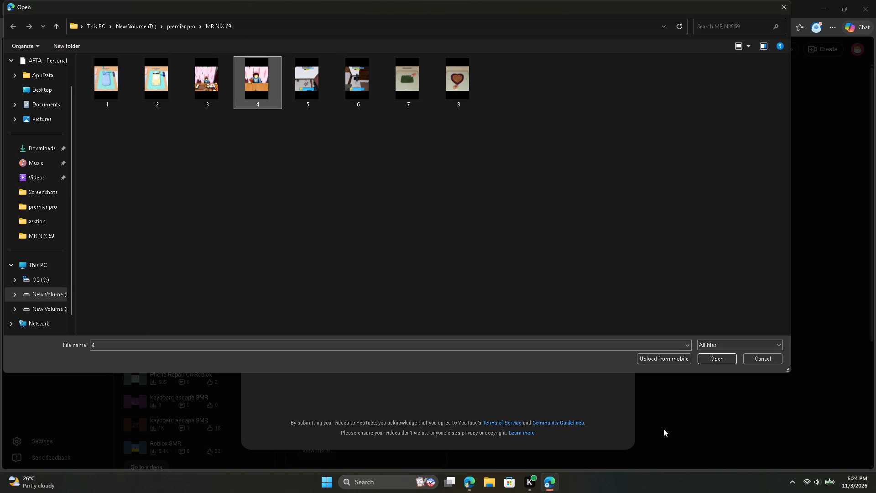
left_click(712, 360)
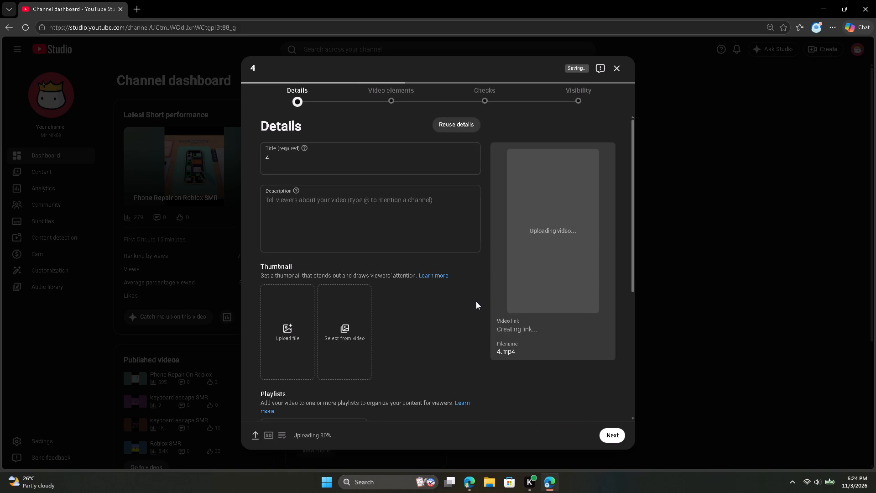
Fill the description of video 4 with "Eating SMR in Roblox.", the dotted spacer lines and the hashtags #shorts #roblox #robloxshorts #shortsvideo.
left_click(362, 205)
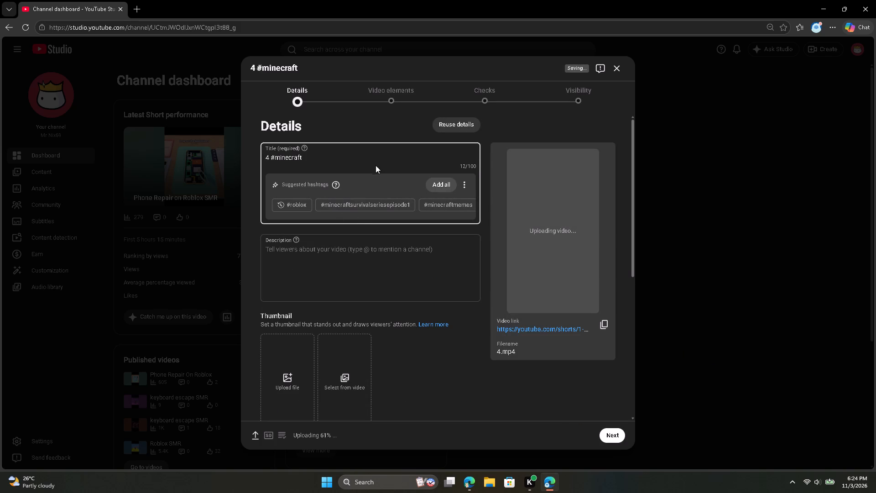
left_click_drag(338, 166, 249, 146)
left_click(286, 242)
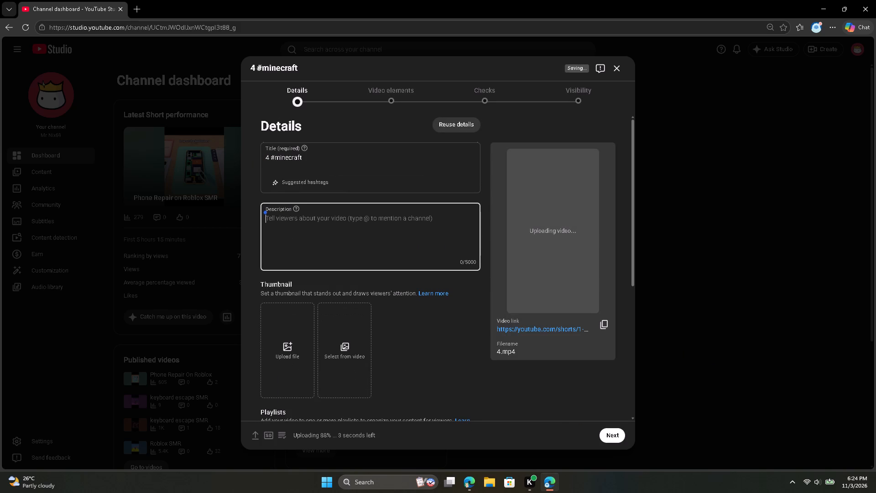
key("ctrl+v")
Replace the title with the description's first line, without its final period: "Eating SMR in Roblox".
left_click_drag(334, 217, 272, 212)
key("ctrl+c")
left_click_drag(318, 156, 266, 157)
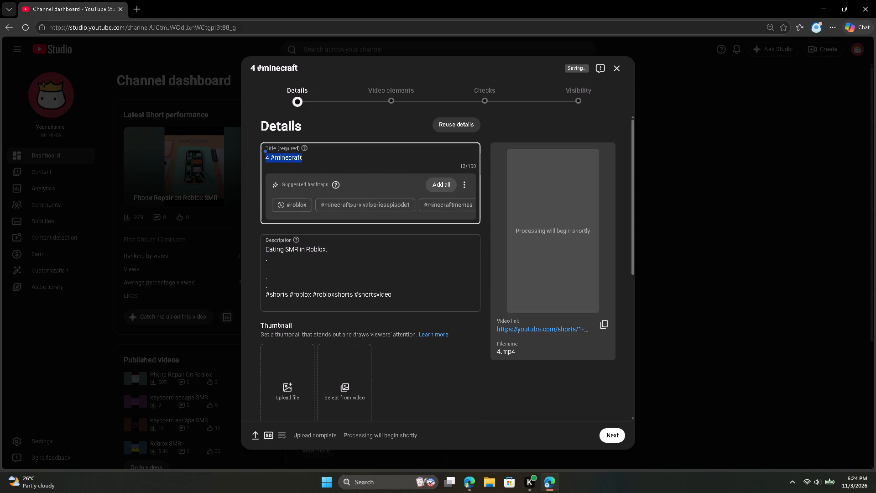
key("ctrl+v")
left_click(379, 163)
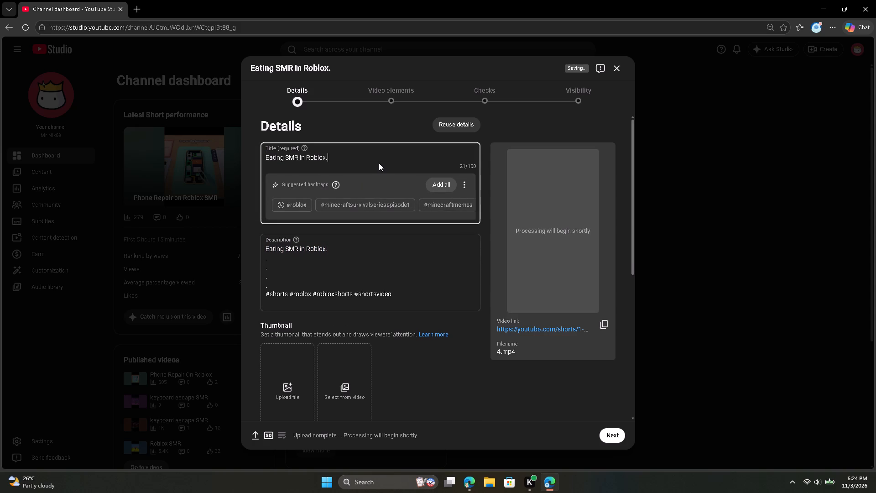
key("BackSpace")
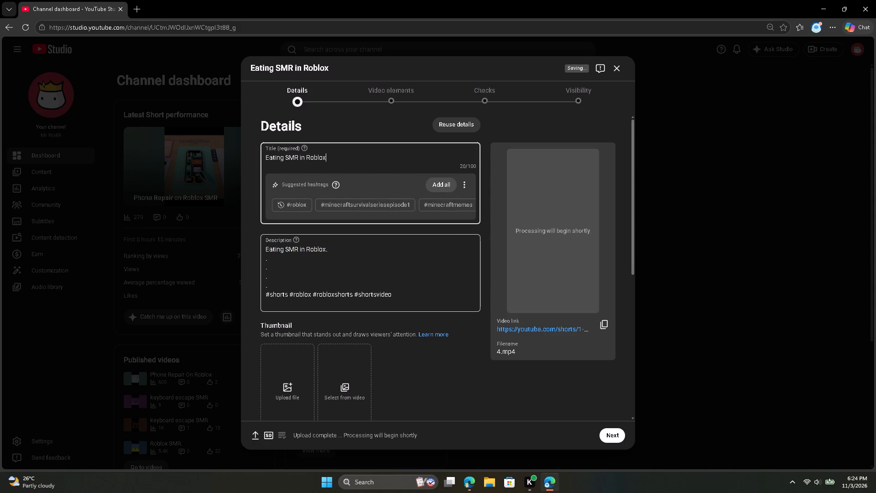
Remove the period at the end of the description's first line.
left_click(360, 249)
key("BackSpace")
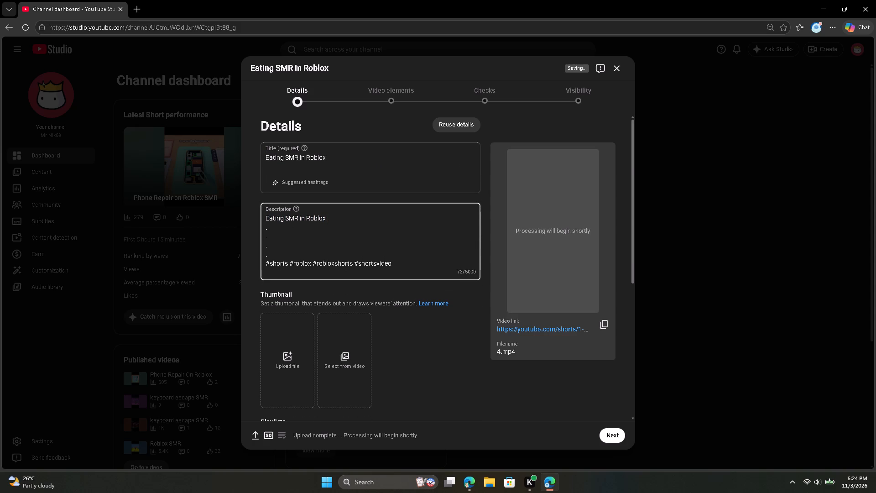
Set the thumbnail to the third suggested frame from the video, showing the character holding a drink.
scroll(398, 377, "down", 2)
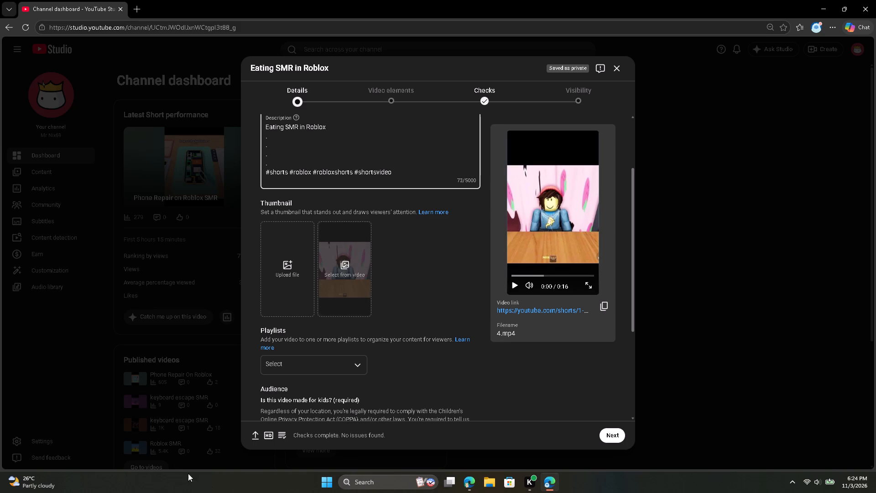
left_click(349, 283)
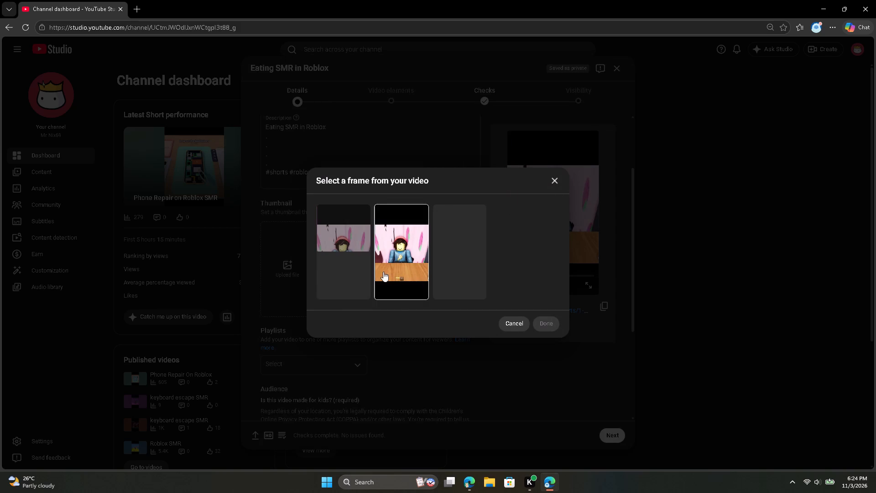
left_click(457, 251)
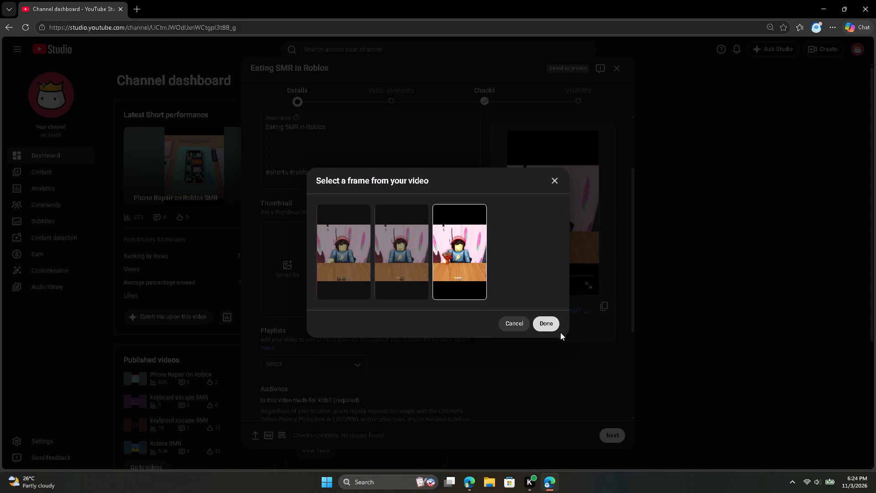
left_click(553, 325)
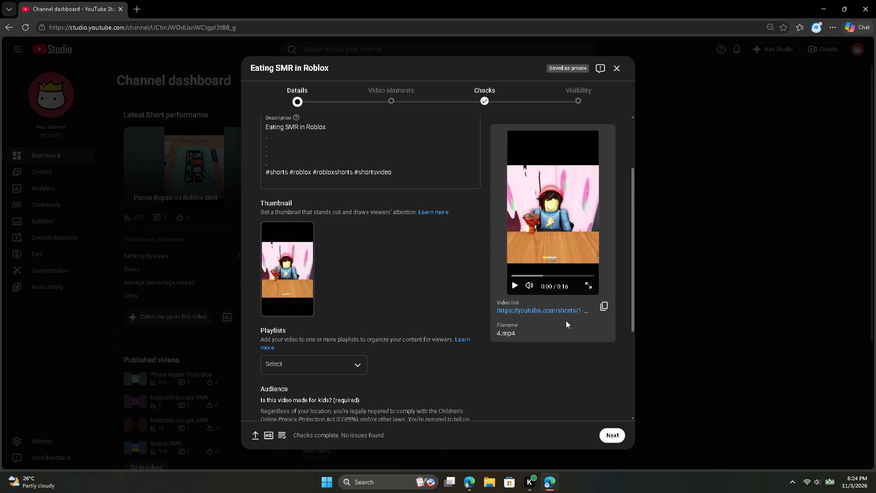
Mark the video as not made for kids and proceed through video elements and checks to the Visibility stage.
scroll(486, 315, "down", 4)
left_click(325, 344)
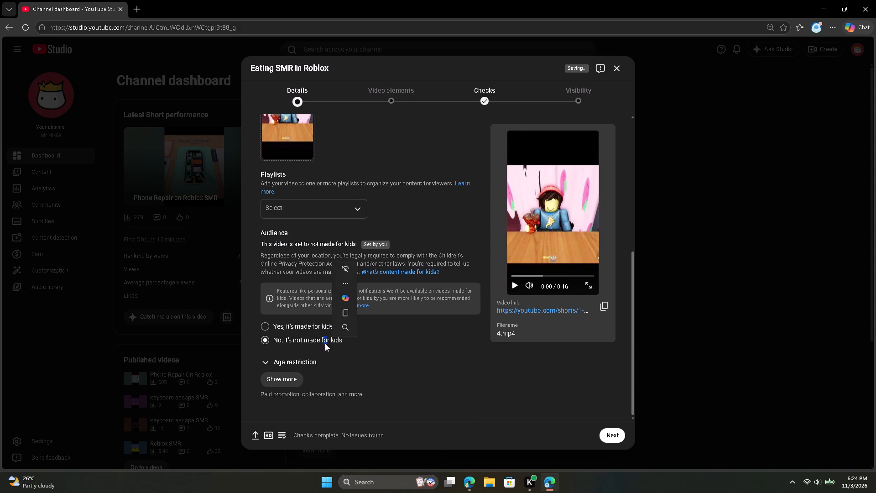
left_click(611, 427)
left_click(605, 435)
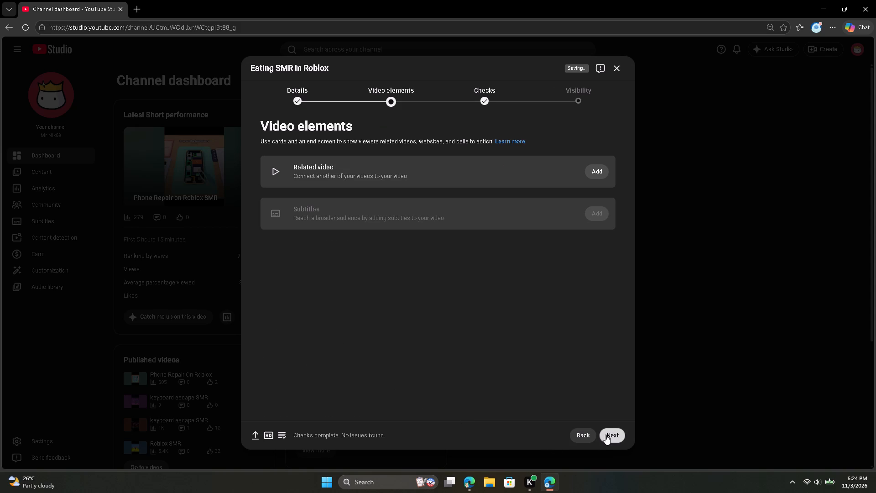
left_click(617, 436)
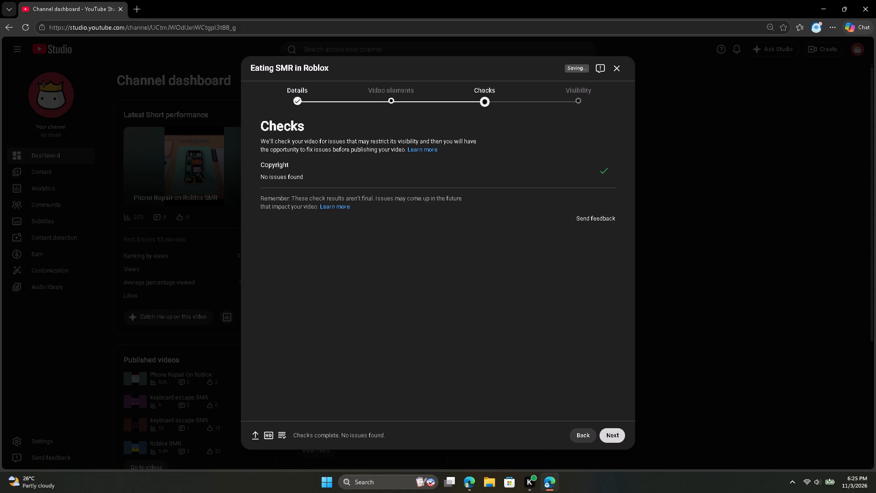
left_click(602, 436)
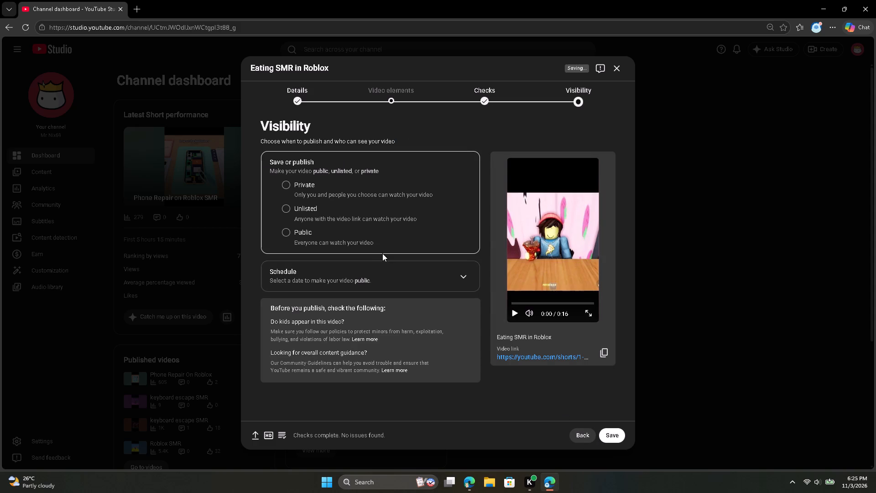
Set the video's scheduled public release to Nov 3, 2026 at 7:00 PM.
left_click(372, 235)
left_click(328, 286)
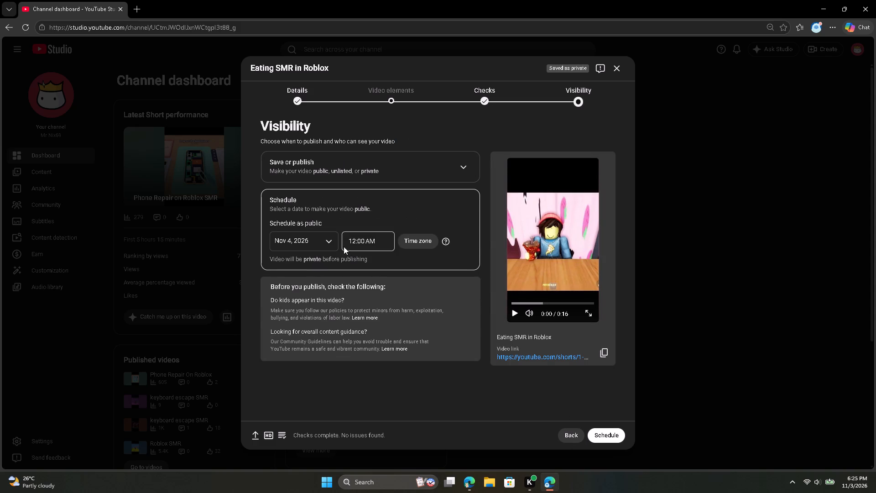
left_click(328, 243)
left_click(309, 284)
left_click(357, 240)
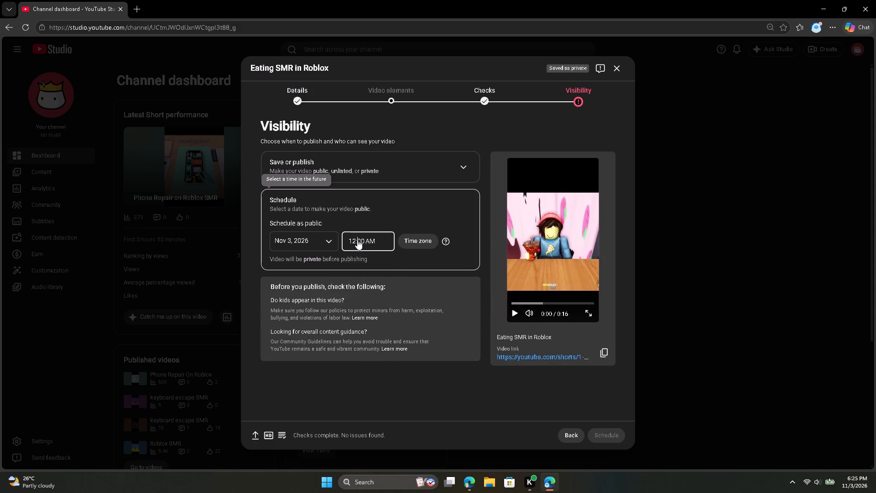
scroll(362, 288, "down", 8)
scroll(364, 371, "down", 7)
scroll(368, 332, "down", 3)
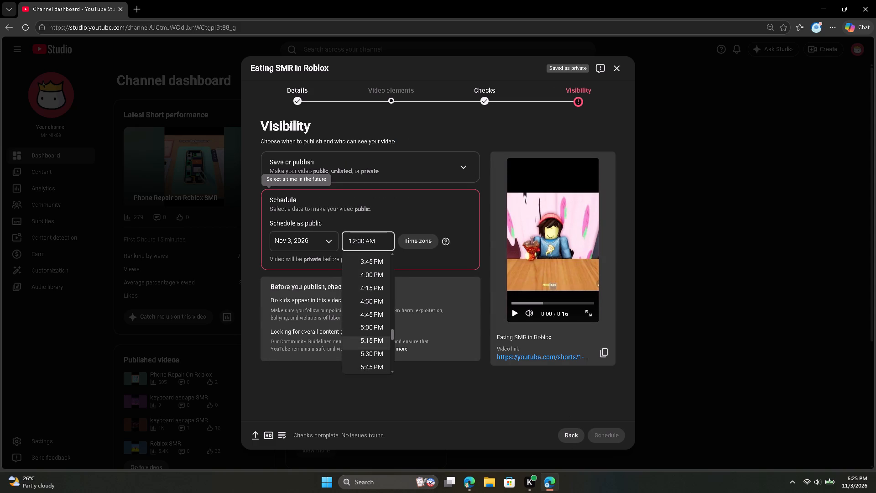
scroll(366, 340, "down", 3)
left_click(371, 296)
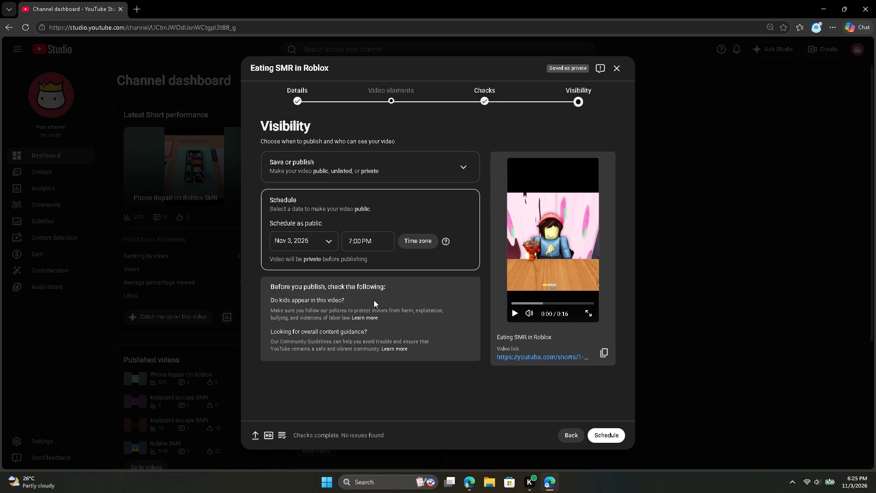
Schedule the video and dismiss the confirmation to return to the channel dashboard.
left_click(610, 434)
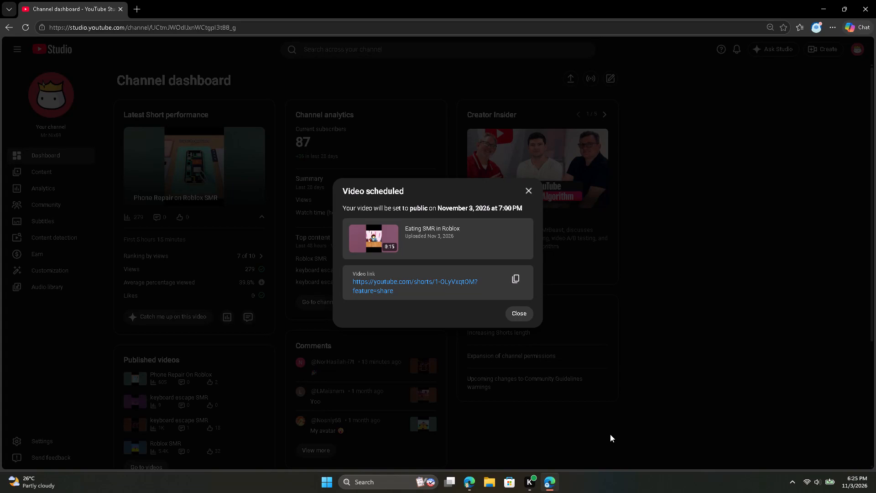
left_click(516, 309)
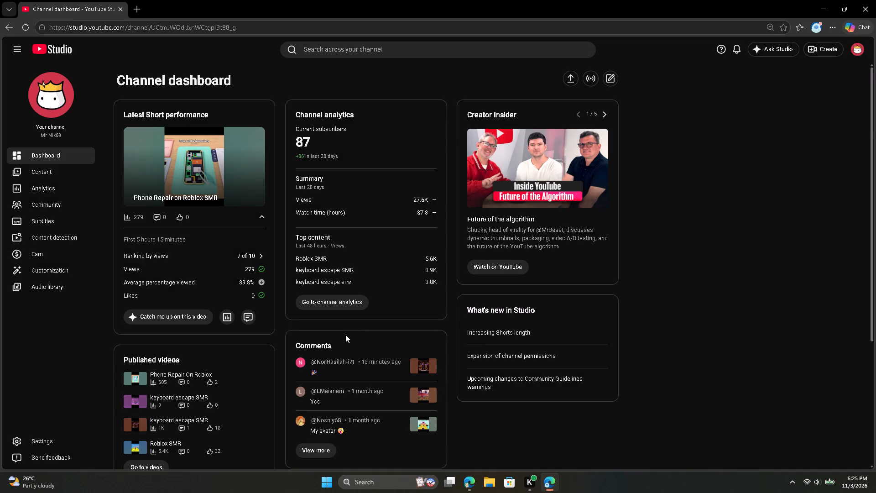
Start a new video upload using video file 5 from the MR NIX 69 folder.
left_click(825, 63)
left_click(825, 52)
left_click(820, 65)
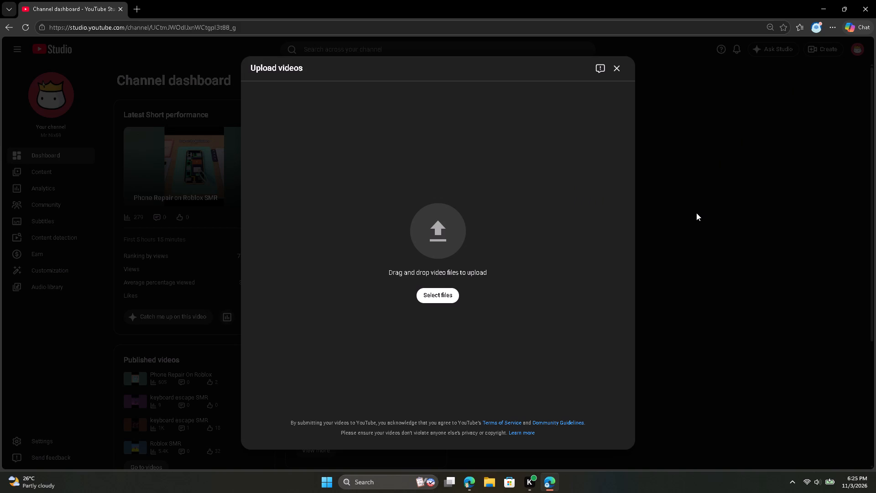
left_click(427, 300)
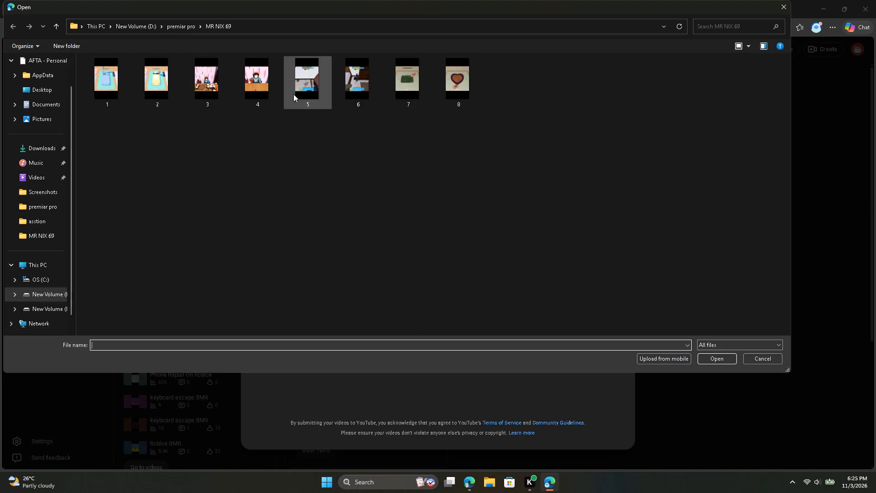
left_click(305, 90)
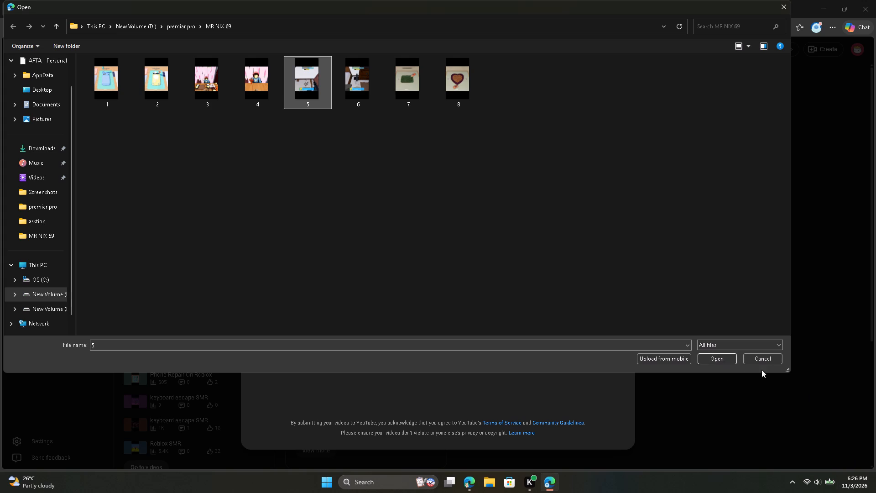
left_click(723, 357)
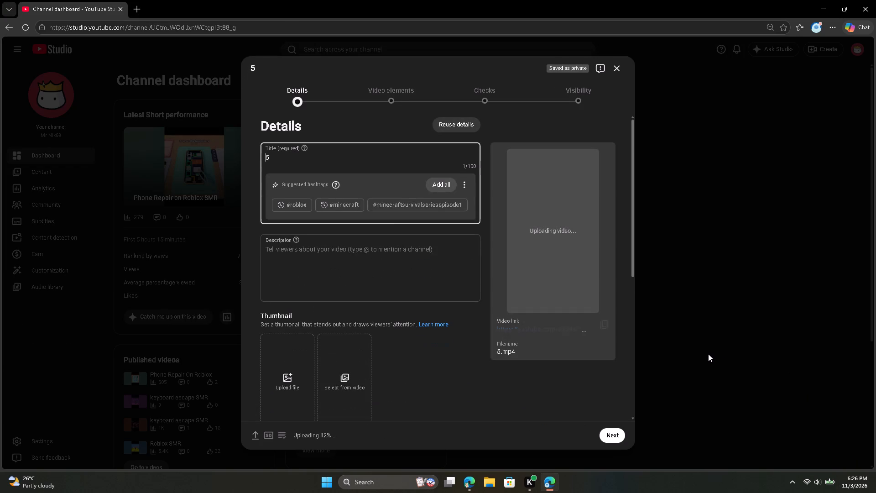
Play video 5 from the MR NIX 69 folder in Media Player with the system volume raised, to review its content, and pause it.
left_click(492, 482)
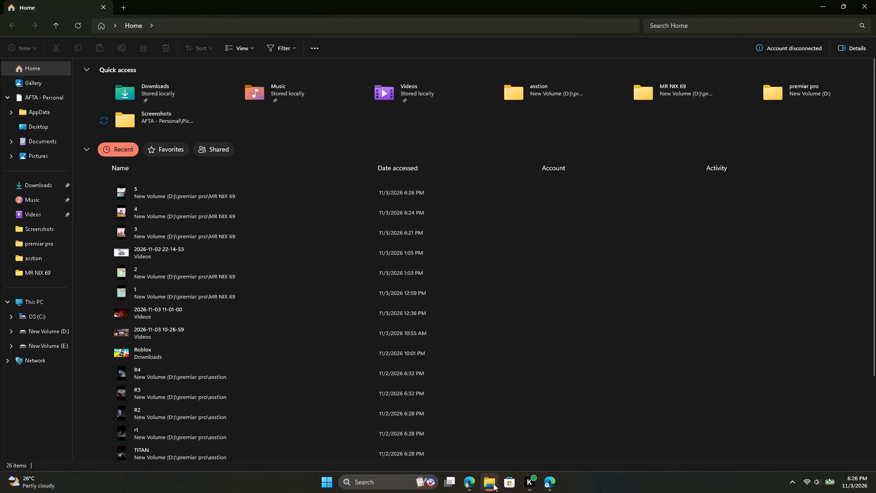
left_click(38, 234)
left_click(38, 240)
double_click(304, 90)
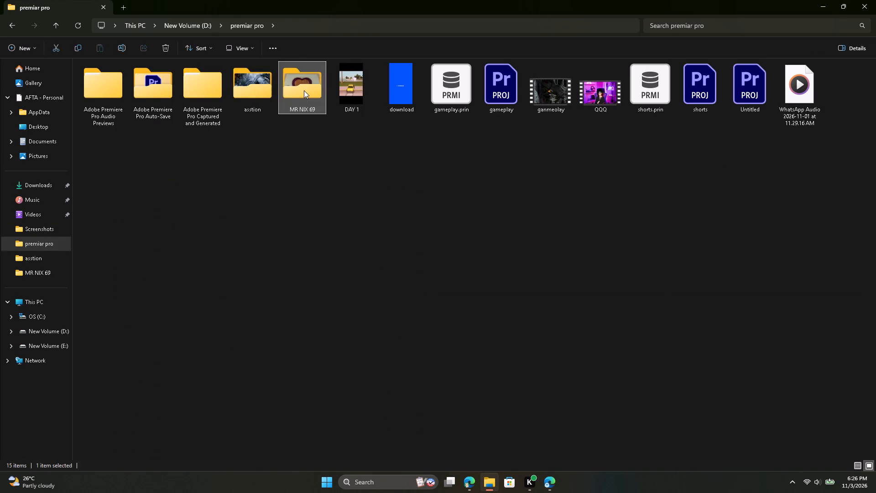
double_click(299, 94)
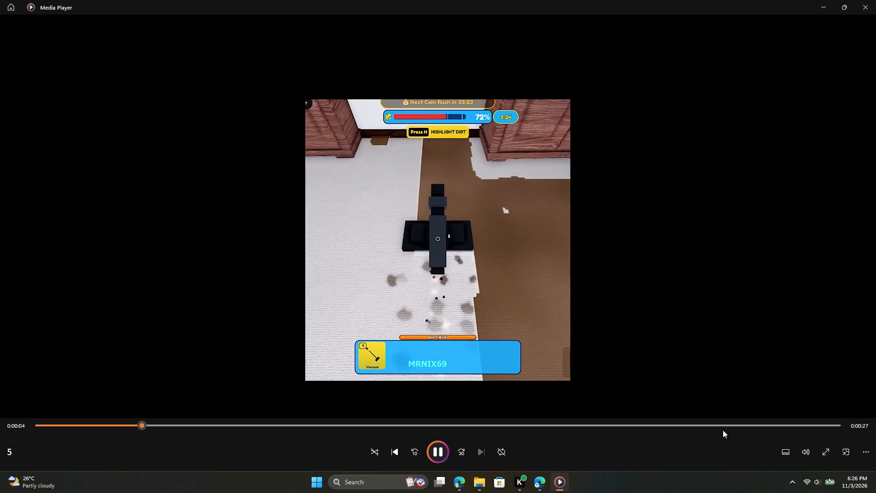
left_click(817, 481)
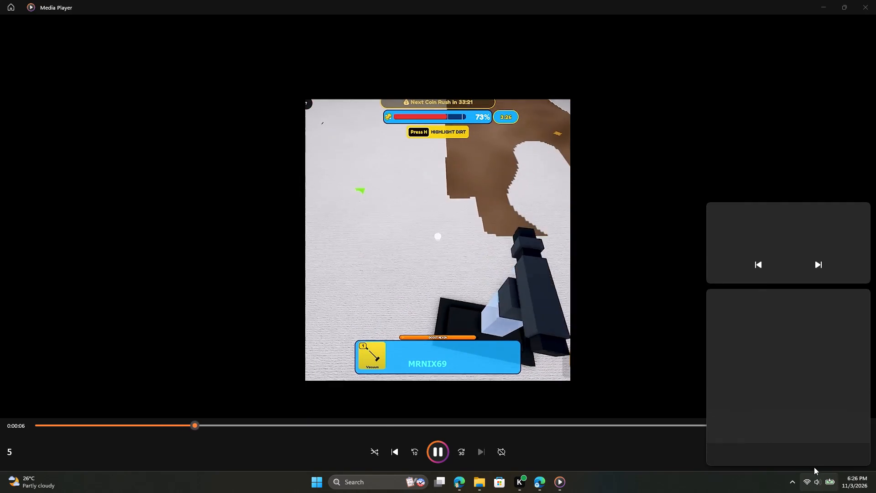
left_click_drag(775, 430, 811, 422)
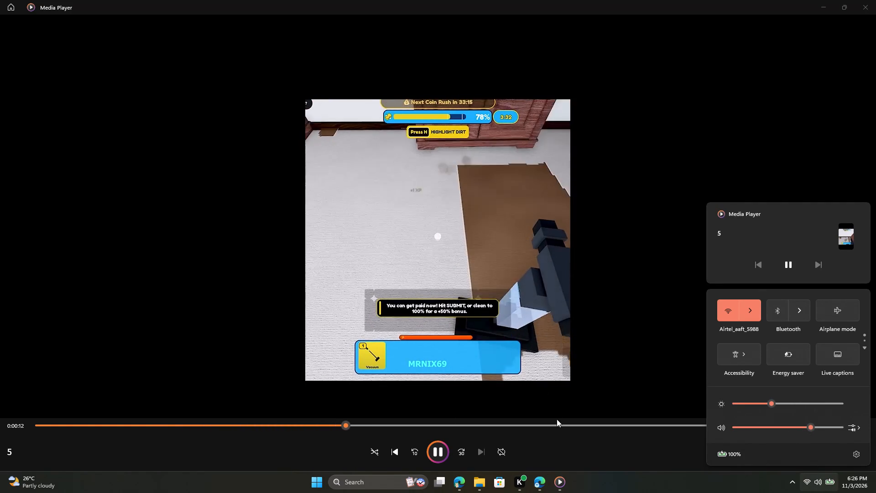
left_click(470, 269)
Switch back to the upload in Edge and paste "Eating SMR in Roblox." as the description of video 5.
left_click(545, 483)
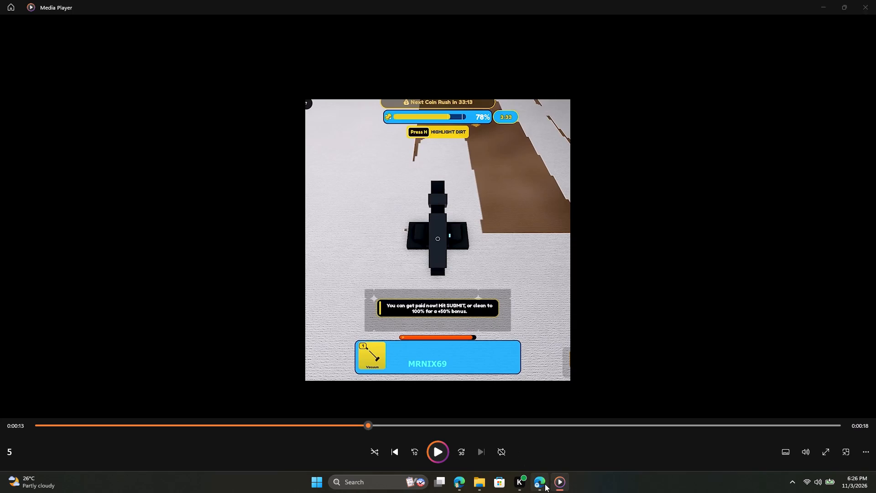
left_click(295, 247)
key("ctrl+v")
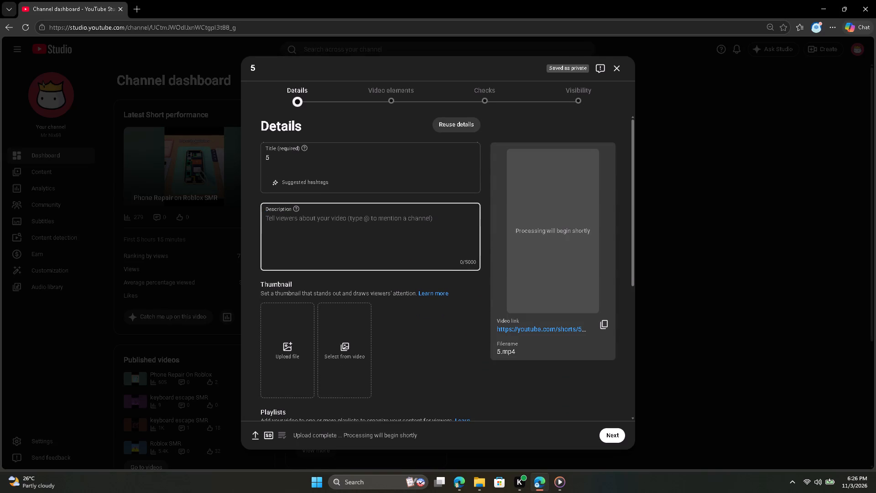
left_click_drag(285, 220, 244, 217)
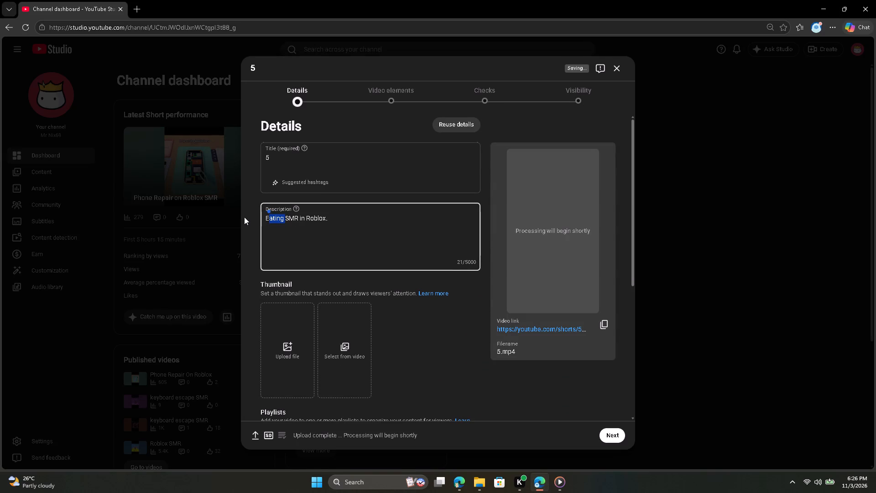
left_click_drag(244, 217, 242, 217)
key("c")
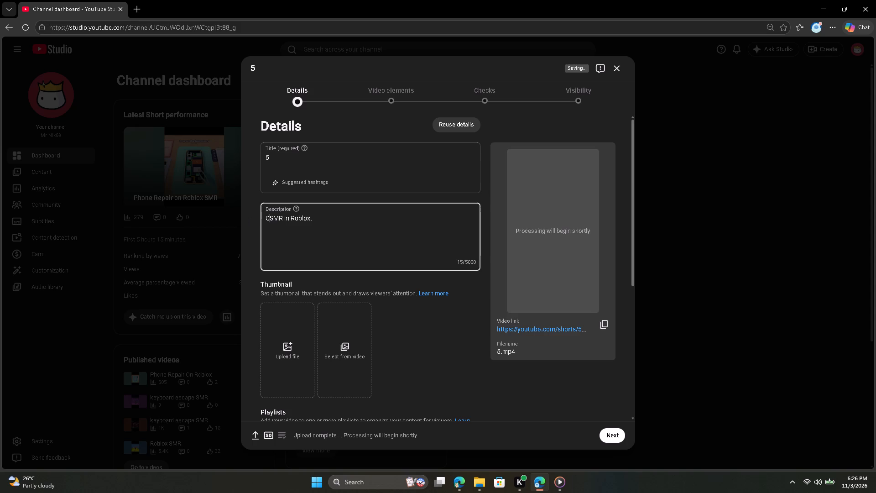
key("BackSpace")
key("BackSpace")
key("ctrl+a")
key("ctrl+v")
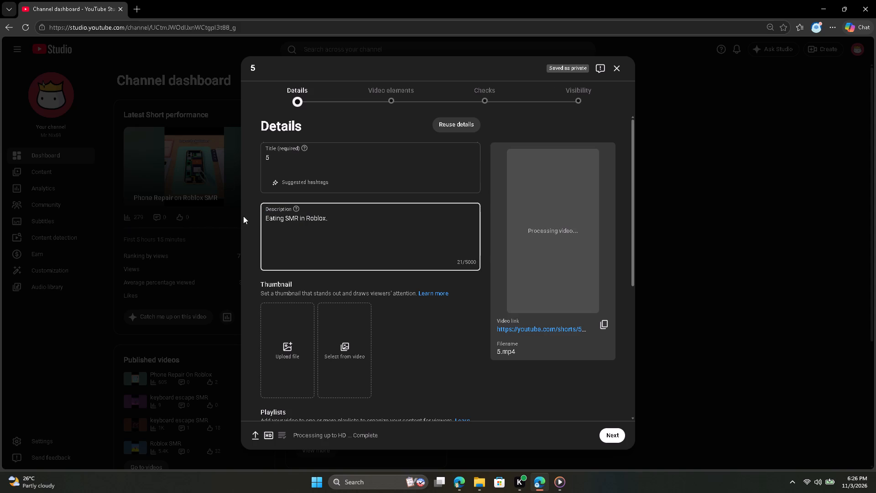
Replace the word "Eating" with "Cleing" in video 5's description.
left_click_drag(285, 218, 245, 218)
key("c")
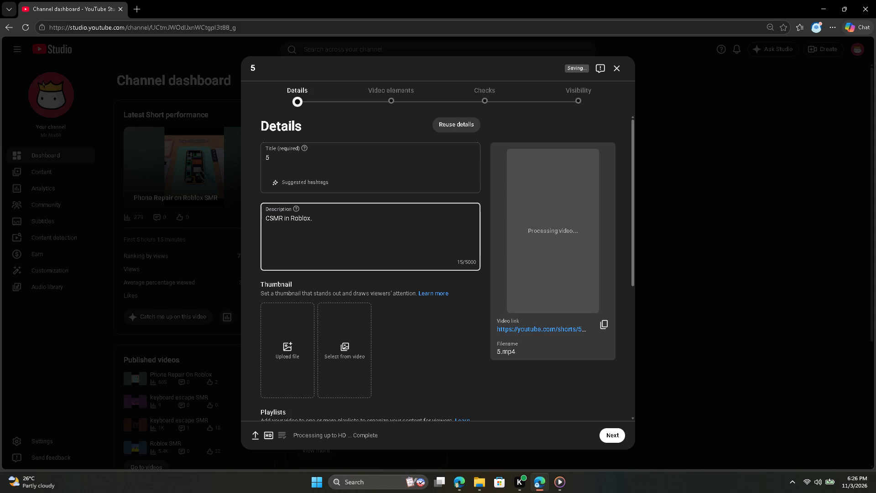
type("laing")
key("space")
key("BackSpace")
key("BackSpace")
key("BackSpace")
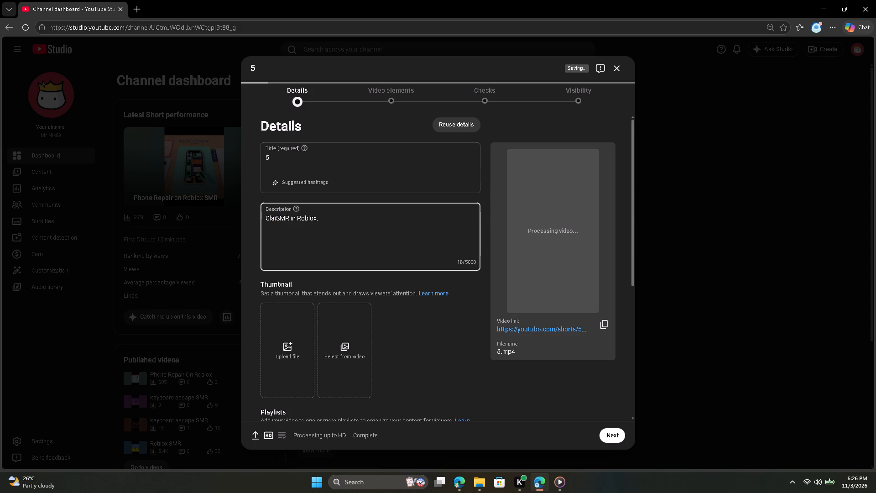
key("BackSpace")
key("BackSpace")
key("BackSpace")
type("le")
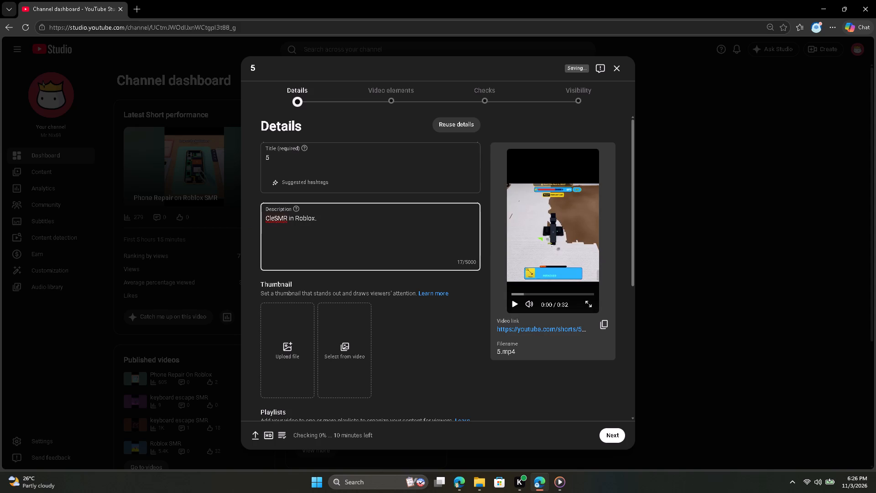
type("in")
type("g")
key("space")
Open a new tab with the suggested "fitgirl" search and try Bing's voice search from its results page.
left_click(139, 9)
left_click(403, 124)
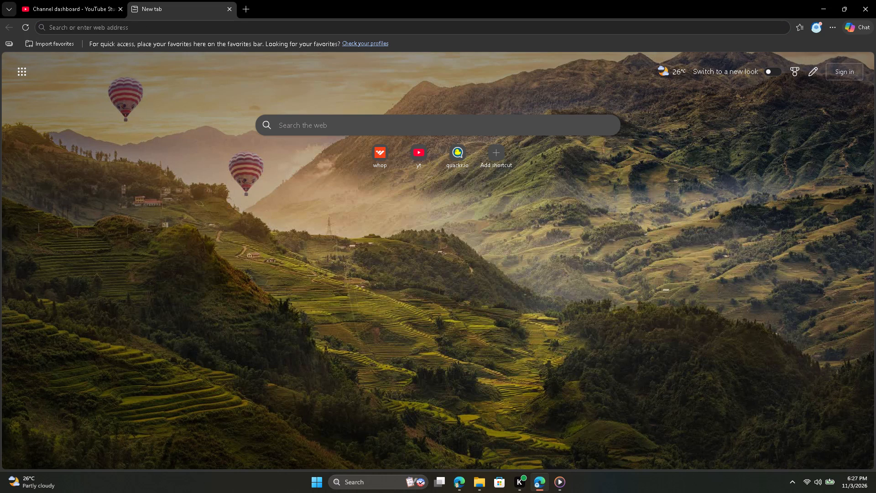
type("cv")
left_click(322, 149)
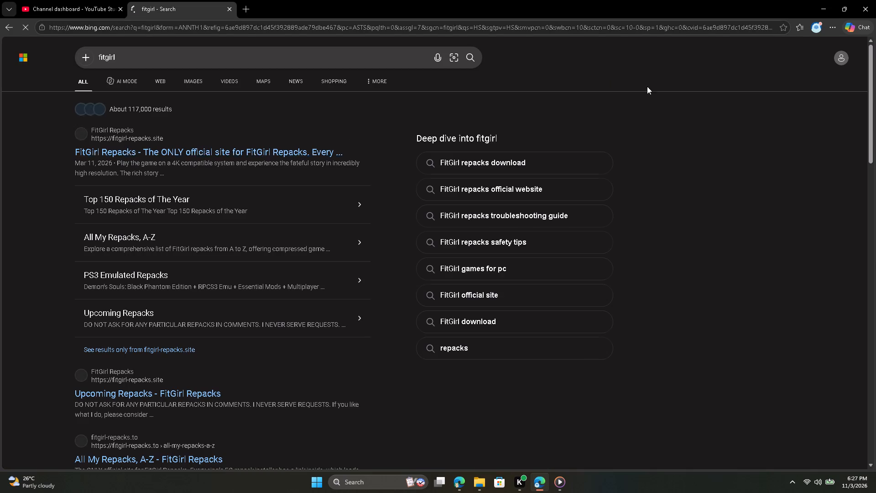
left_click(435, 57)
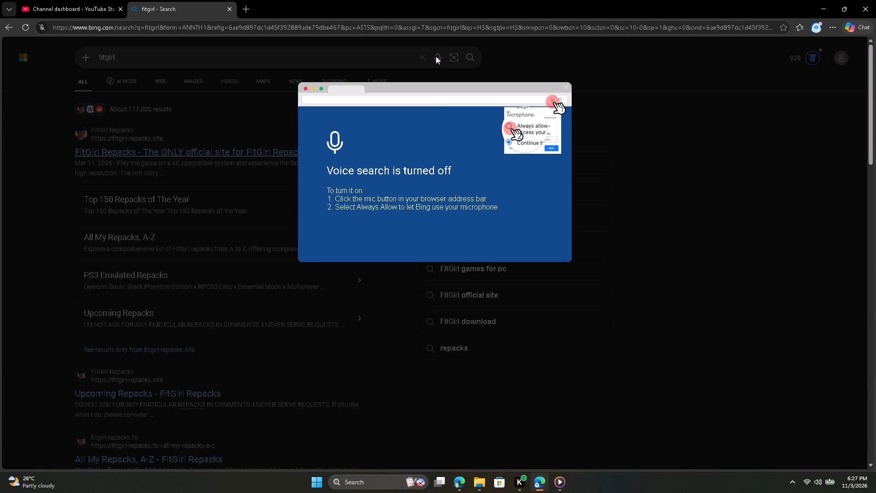
Close the voice search notice, search the web for "cleling" and look through the results for the correct spelling.
left_click(249, 105)
left_click_drag(164, 49, 61, 57)
type("cl")
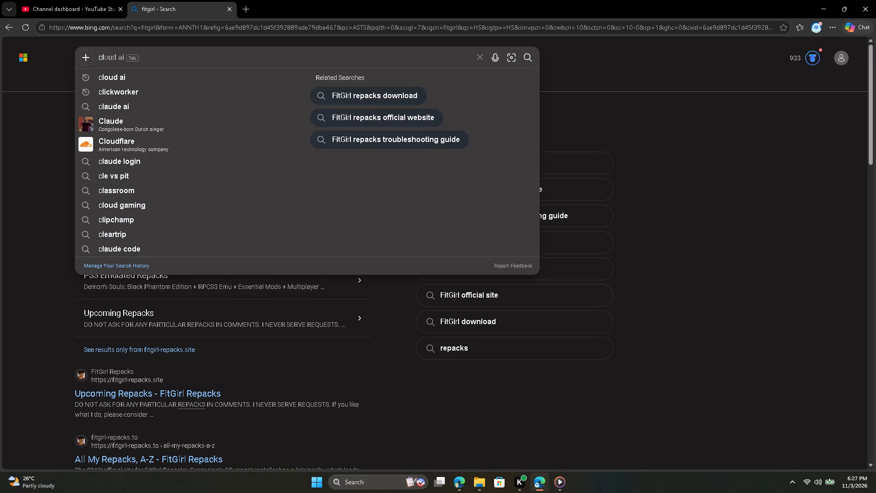
key("e")
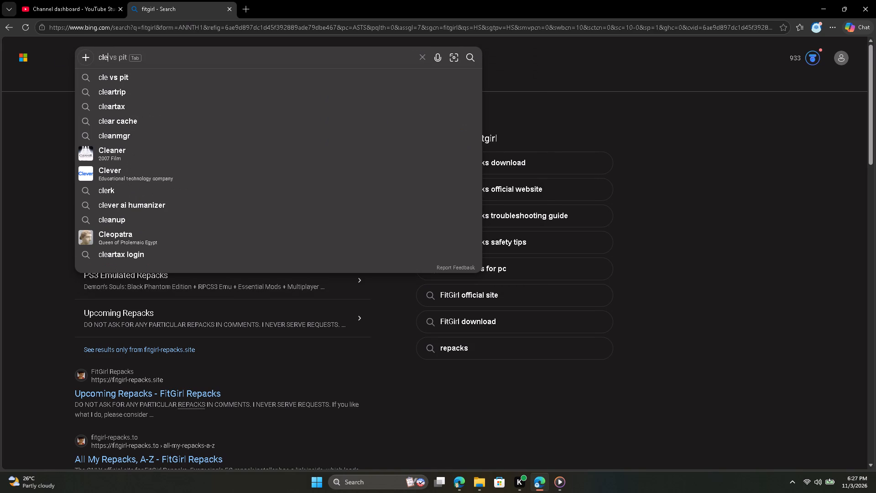
type("ling")
key("Return")
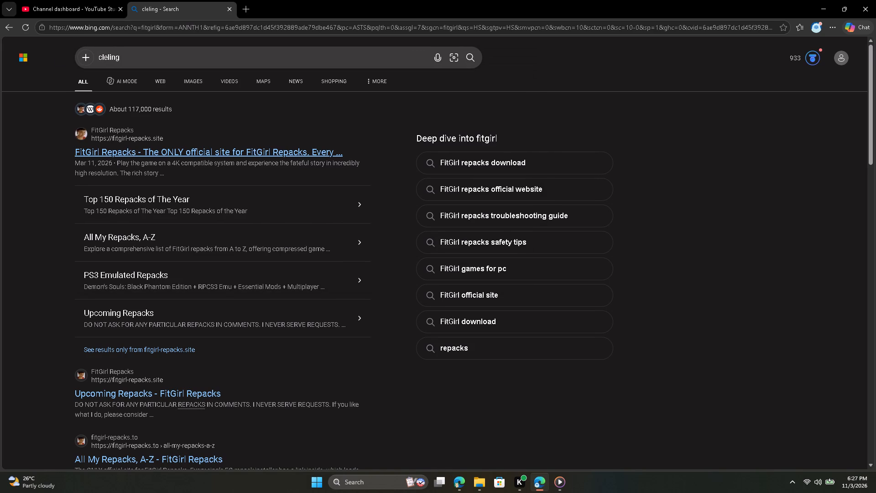
scroll(235, 180, "down", 1)
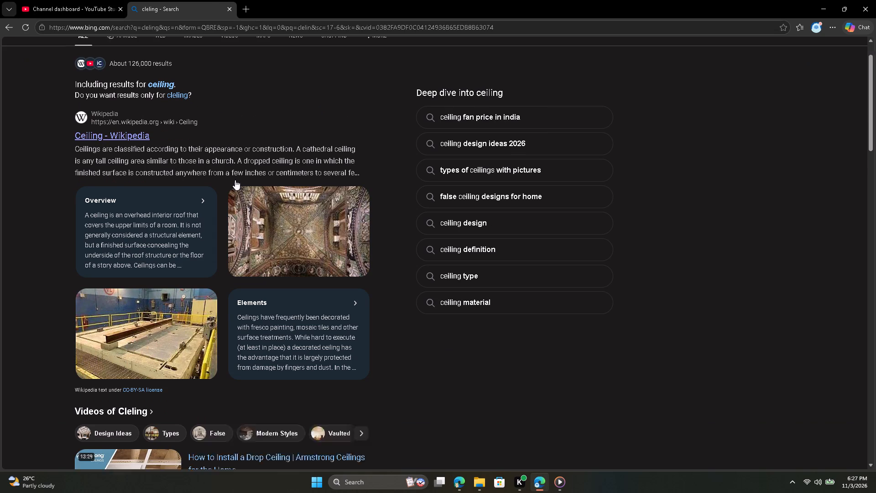
scroll(235, 180, "down", 1)
Switch to the GYRO browser profile, voice-search "cleaning" on Bing and cut the word from the search box.
left_click(814, 25)
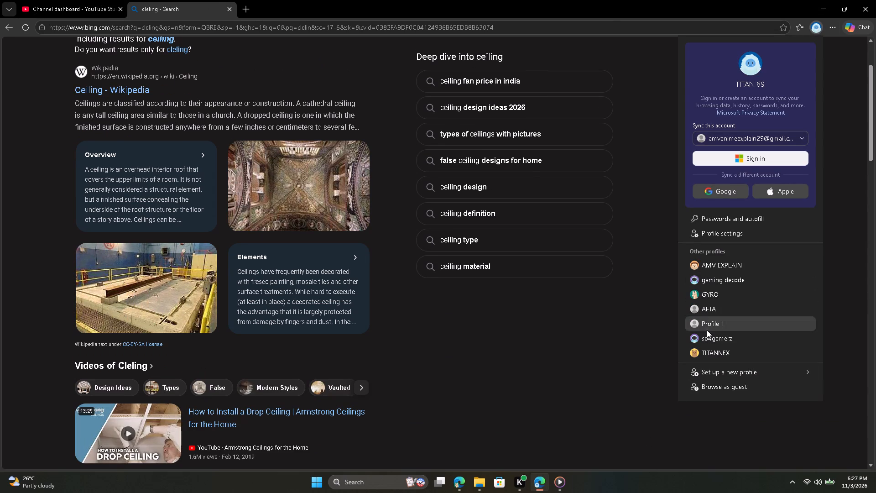
left_click(709, 298)
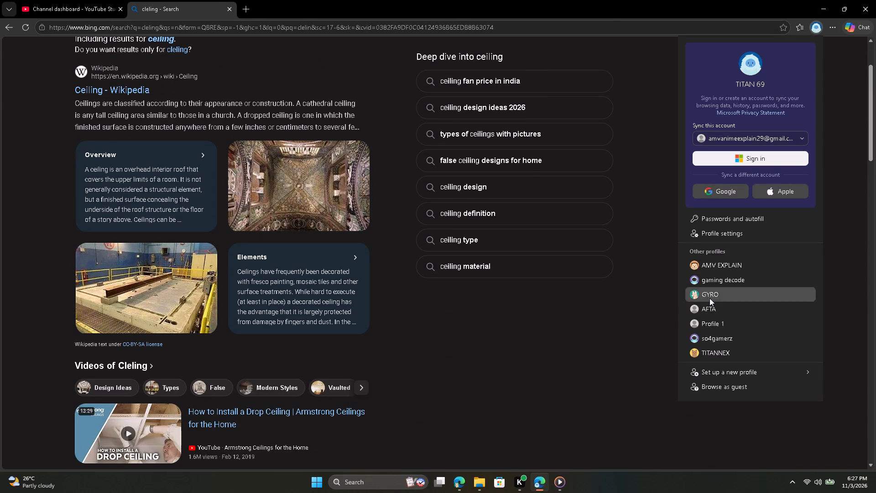
left_click(410, 126)
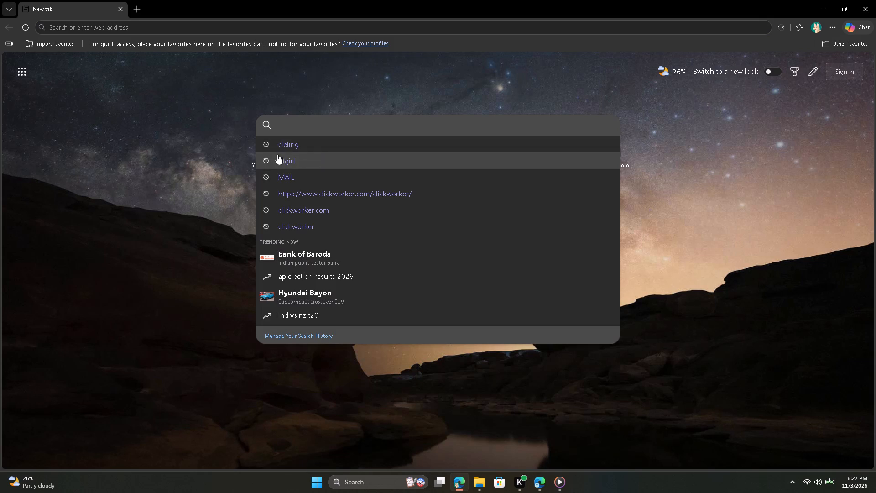
left_click(282, 139)
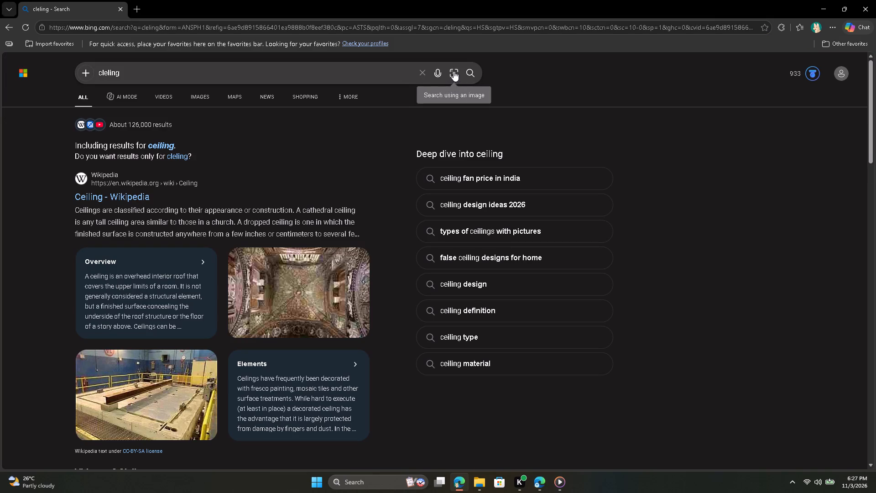
left_click(440, 72)
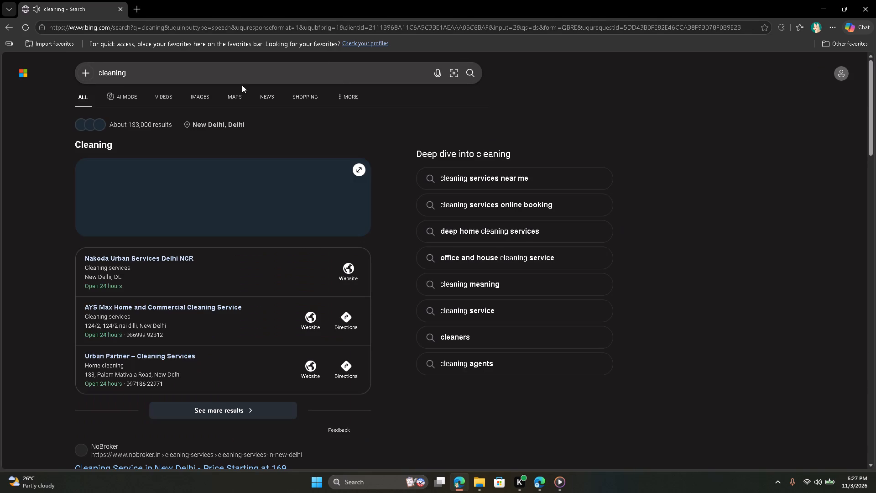
left_click_drag(148, 77, 81, 66)
key("ctrl+x")
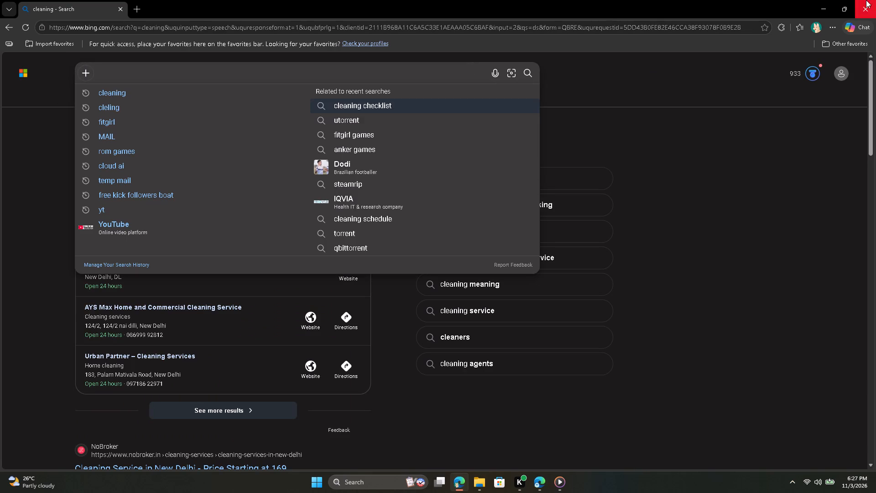
Return to the video 5 upload, closing the extra search tab, and replace "Cleing" in the description with the cut word "cleaning".
left_click(540, 488)
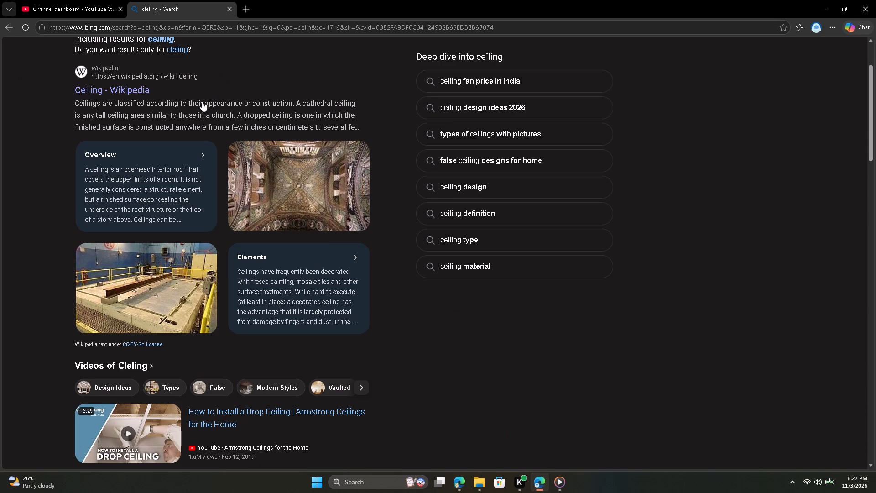
left_click(229, 10)
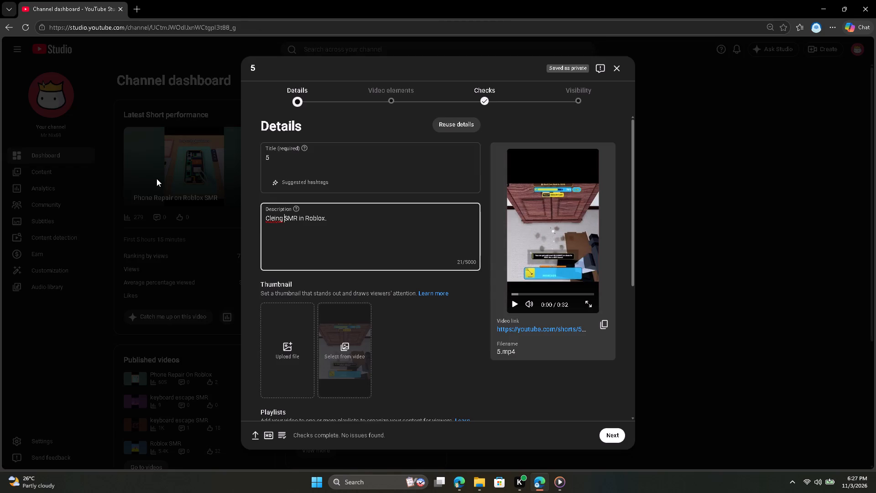
left_click_drag(279, 217, 267, 217)
left_click_drag(281, 217, 249, 217)
key("ctrl+v")
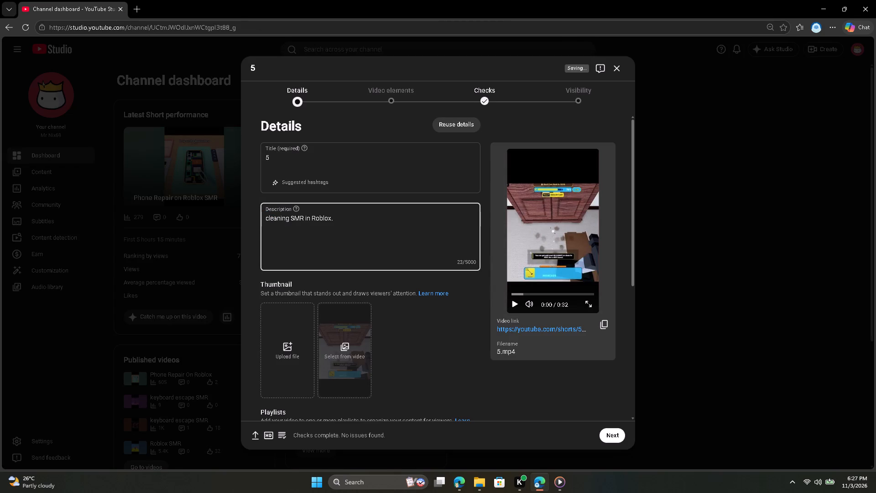
Insert "Mate" after "cleaning" and capitalise the first letter so the description reads "Cleaning Mate SMR in Roblox.".
key("space")
key("m")
type("ate")
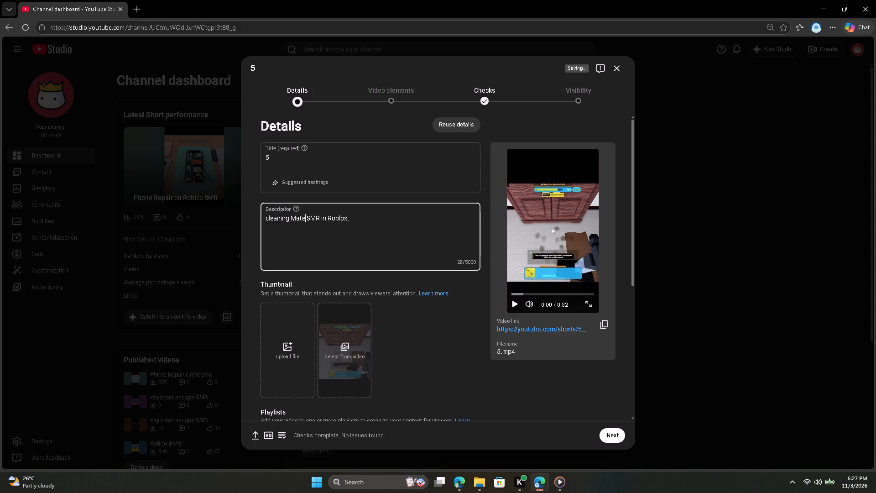
left_click(267, 221)
key("Right")
key("BackSpace")
key("BackSpace")
key("BackSpace")
key("c")
Remove the full stop after "Roblox" in the description and add four spacer lines below, each holding a single dot.
left_click(361, 235)
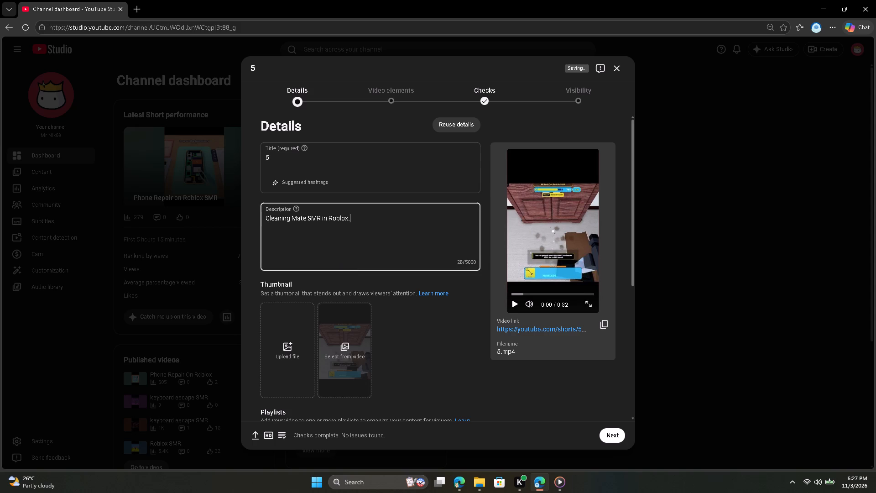
key("BackSpace")
key("Return")
key("period")
key("Return")
key("period")
key("Return")
key("Return")
key("period")
key("Return")
key("period")
key("BackSpace")
key("BackSpace")
key("BackSpace")
key("BackSpace")
key("period")
key("Return")
key("period")
key("Return")
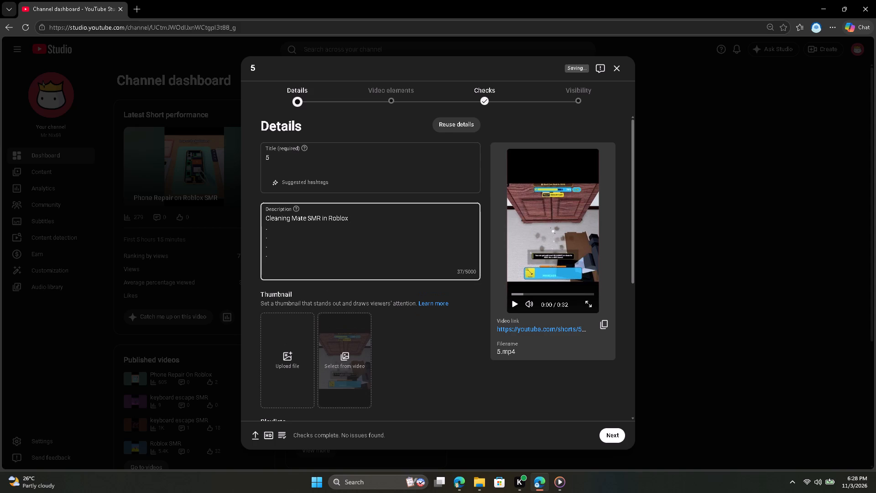
Add the suggested hashtags #shorts and #shortvideo on a new line beneath the dots in the description.
key("shift+numbersign")
key("s")
key("h")
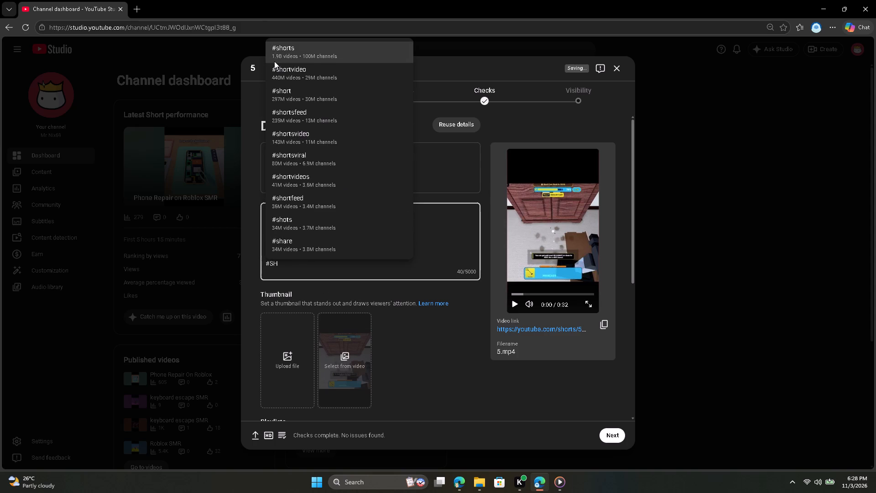
left_click(277, 60)
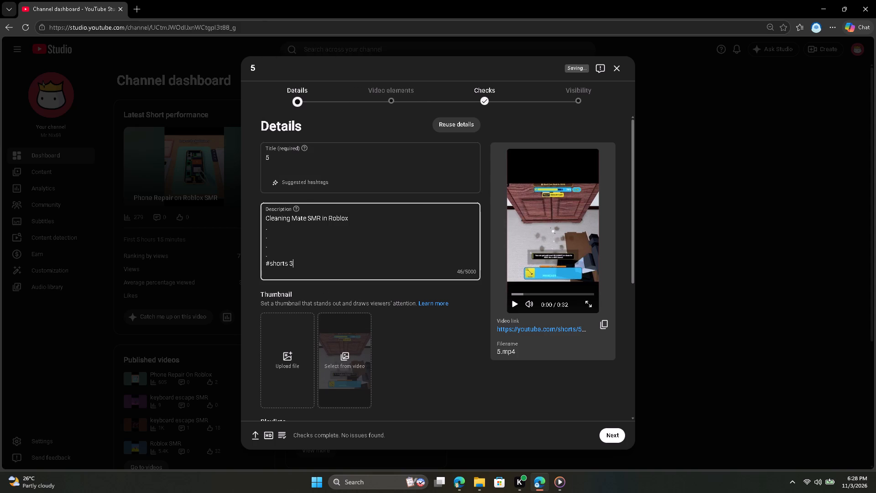
key("BackSpace")
key("shift+numbersign")
type("sh")
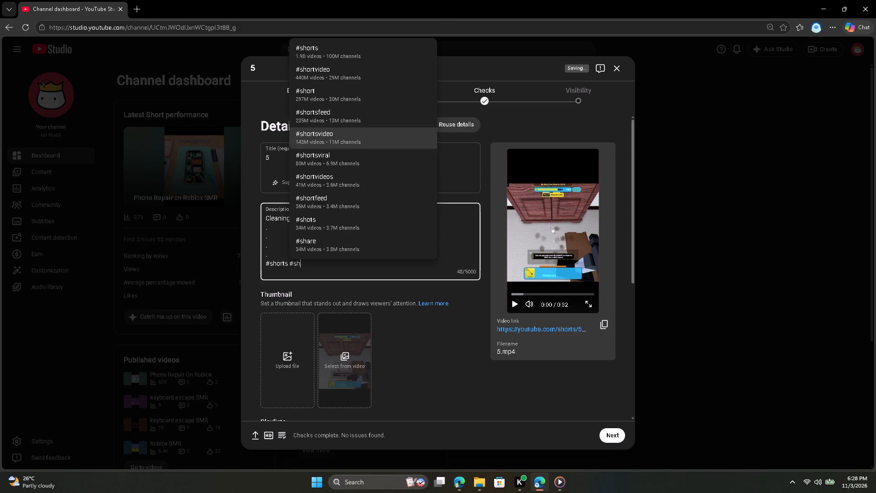
left_click(319, 77)
Continue the hashtag line in the description with #roblox, #robloxshorts and #robloxgameplay.
type("#r")
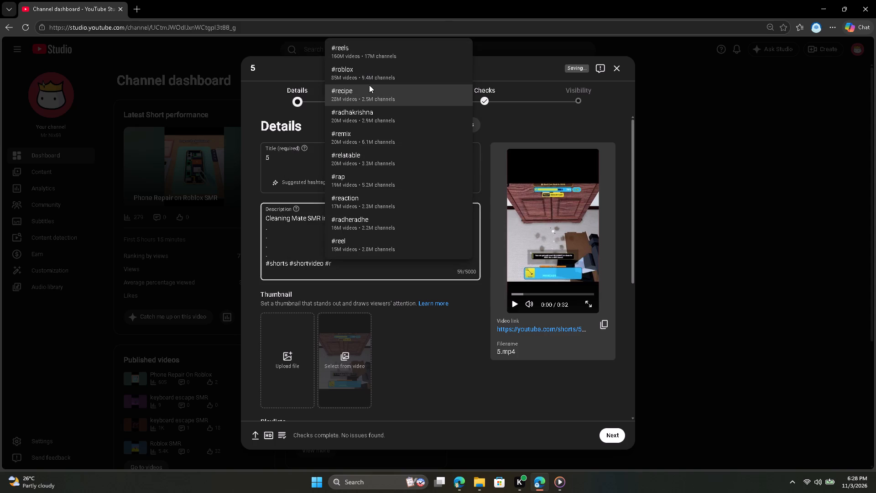
type("ob")
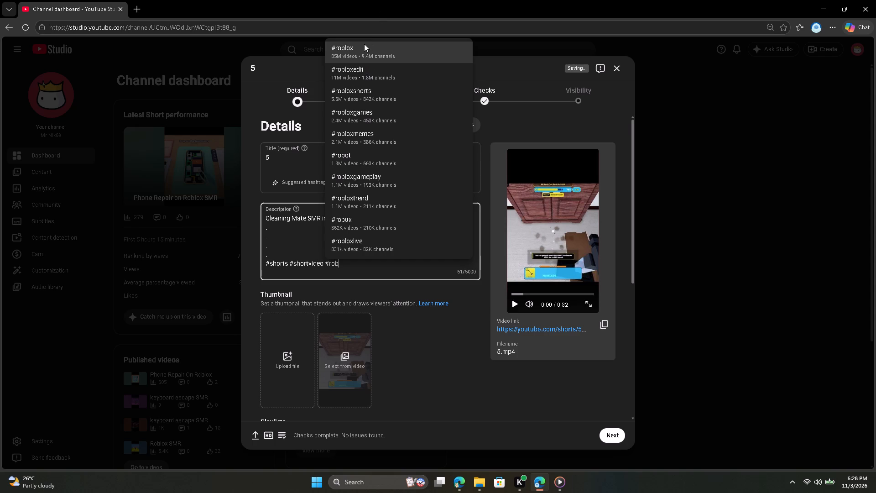
left_click(364, 45)
type("#r")
type("obl")
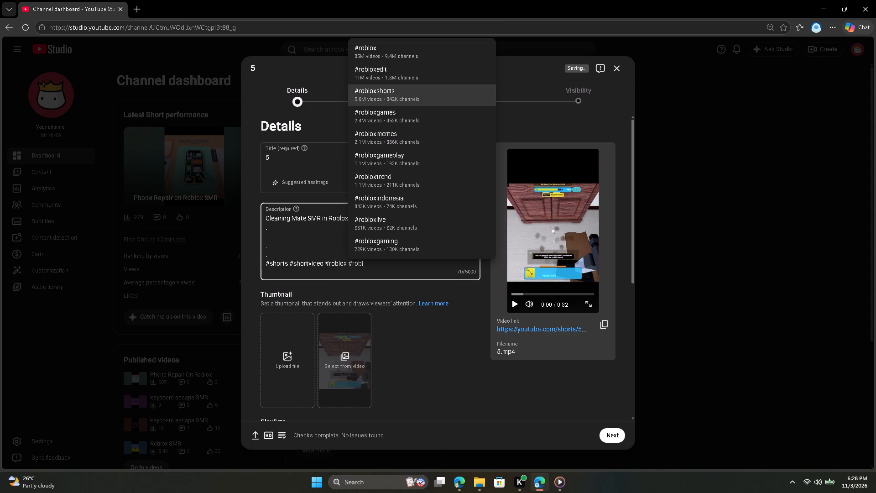
left_click(373, 94)
key("shift+numbersign")
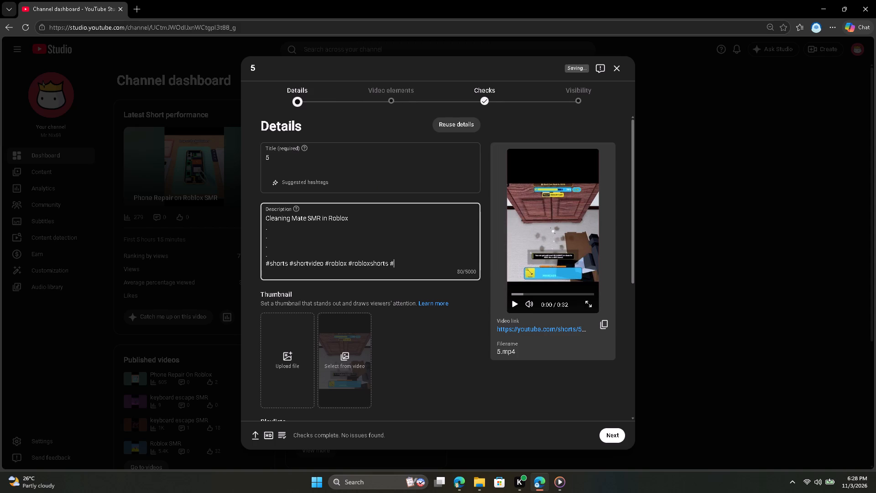
type("sh")
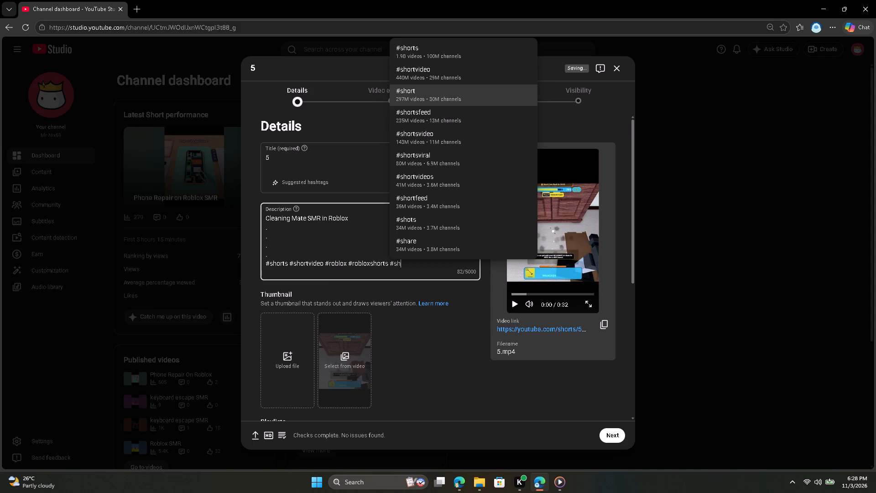
key("BackSpace")
key("BackSpace")
type("rob")
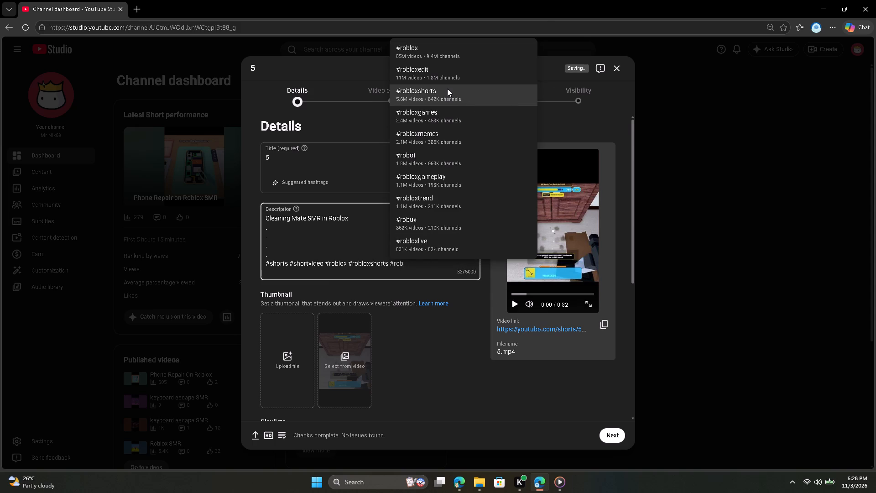
left_click(428, 174)
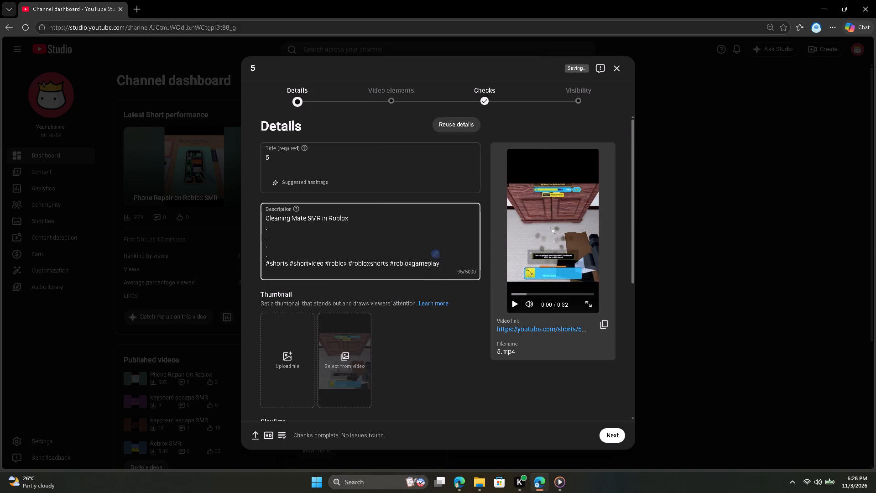
Copy "Cleaning Mate SMR in Roblox" from the description and replace the video title 5 with it.
left_click_drag(446, 265, 221, 211)
left_click(340, 220)
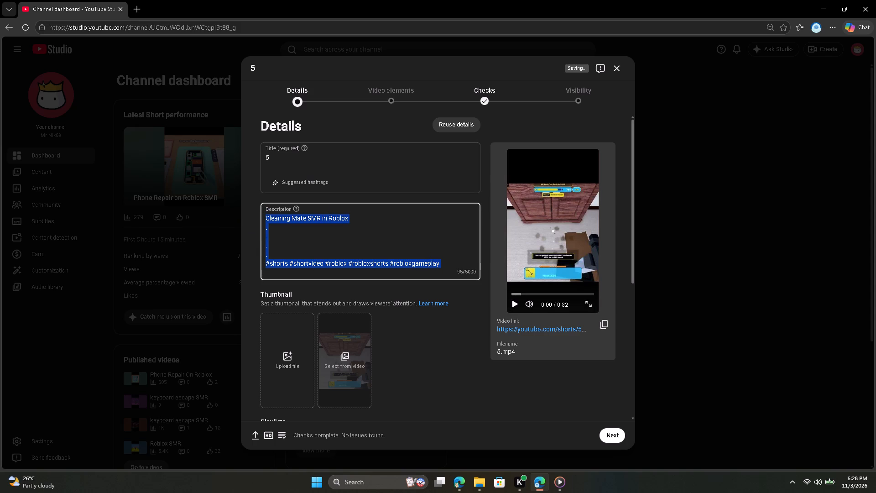
left_click_drag(358, 218, 266, 214)
key("ctrl+c")
key("ctrl+c")
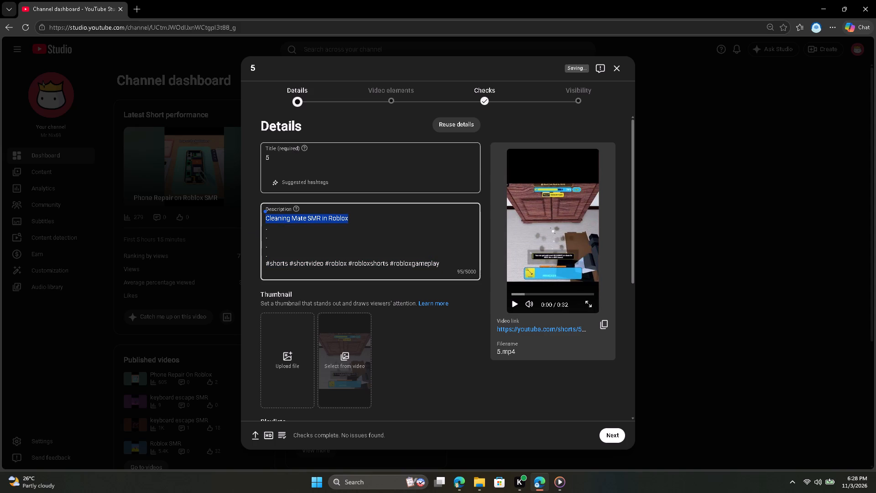
left_click_drag(282, 159, 256, 157)
key("ctrl+v")
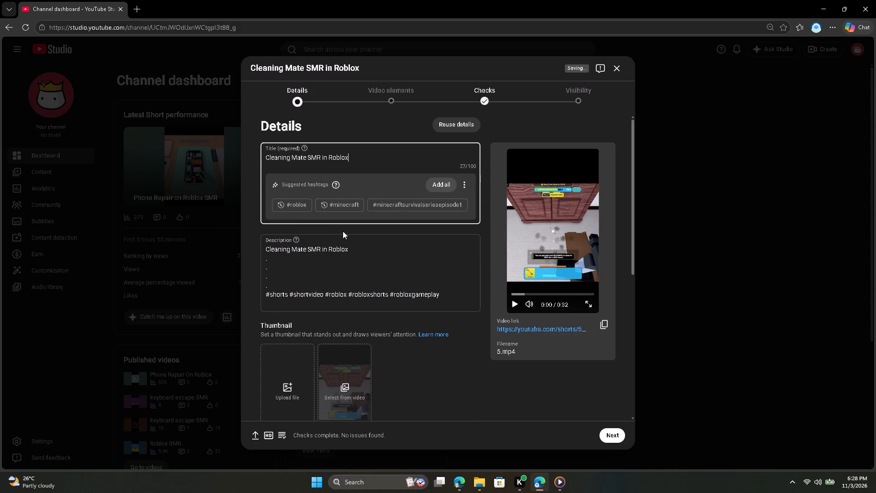
Copy the entire description, including the dot lines and hashtags, to the clipboard.
left_click_drag(450, 295, 249, 231)
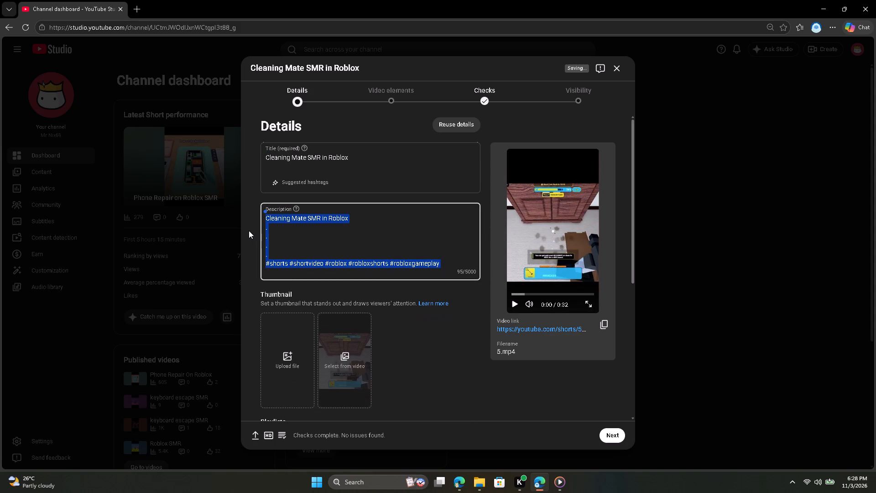
key("ctrl+c")
key("ctrl+c")
key("ctrl+c")
key("ctrl+c")
key("ctrl+c")
key("ctrl+c")
key("ctrl+c")
key("ctrl+c")
key("ctrl+c")
key("ctrl+c")
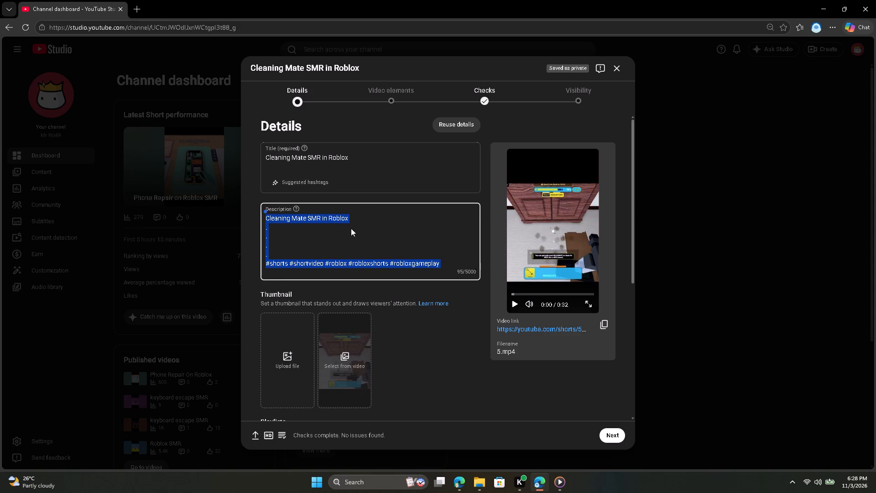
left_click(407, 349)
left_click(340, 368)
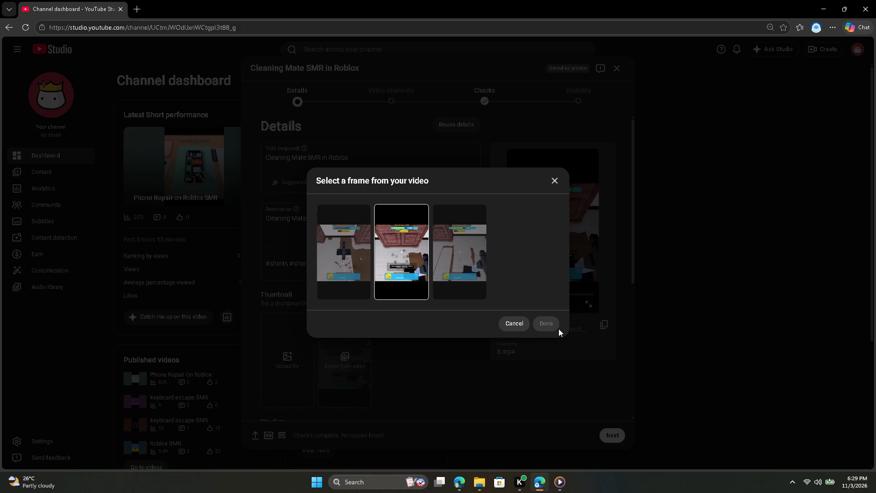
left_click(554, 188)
Set the video's audience to "No, it's not made for kids" and look back over the details.
scroll(467, 295, "down", 5)
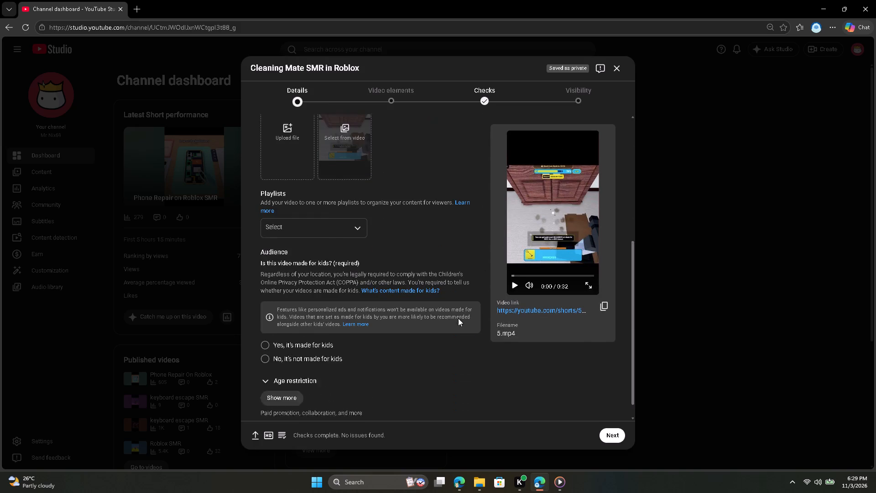
scroll(458, 318, "down", 1)
left_click(327, 339)
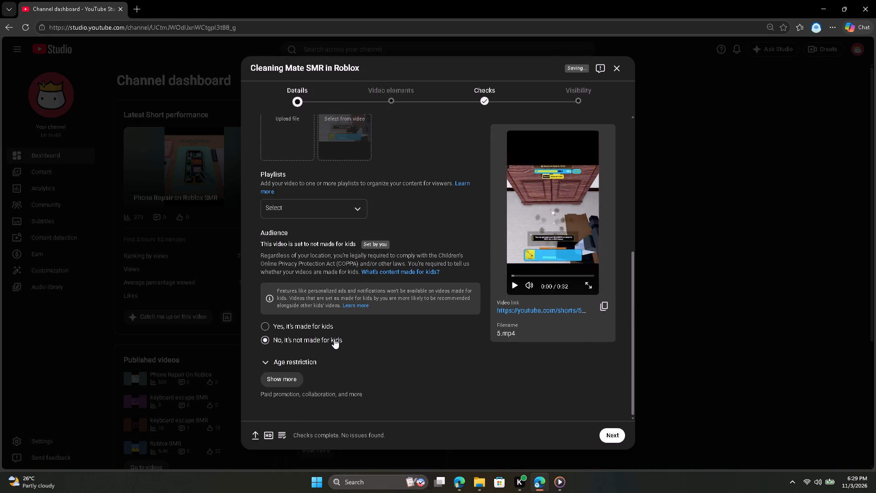
scroll(400, 208, "up", 4)
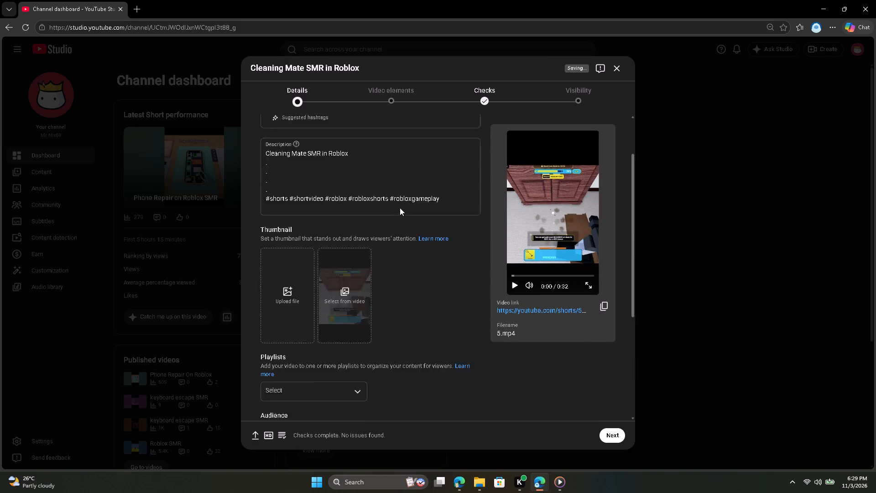
scroll(400, 208, "up", 8)
scroll(420, 362, "down", 10)
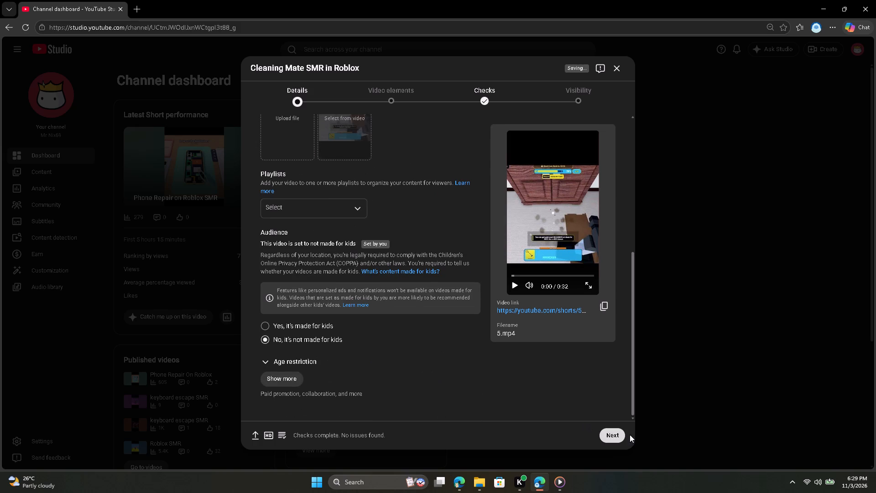
Advance to the visibility stage and schedule the video as public for Nov 4, 2026 at 11:30 AM.
left_click(615, 434)
left_click(614, 434)
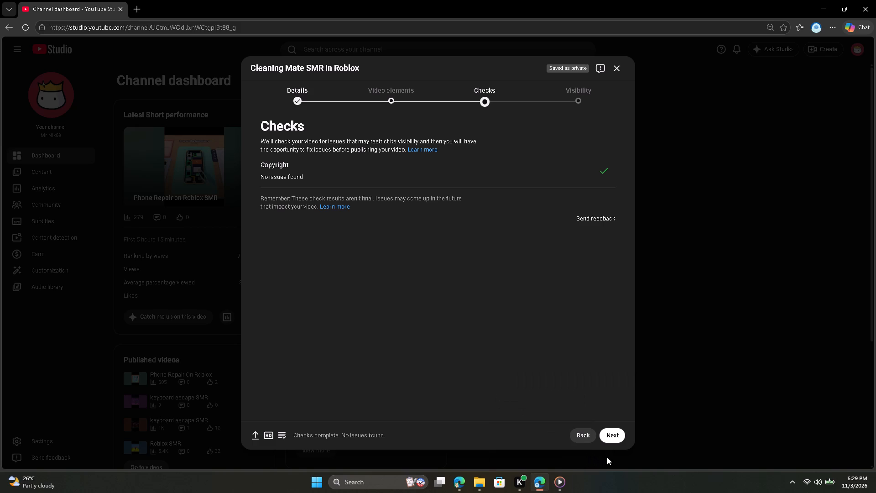
left_click(611, 441)
left_click(328, 273)
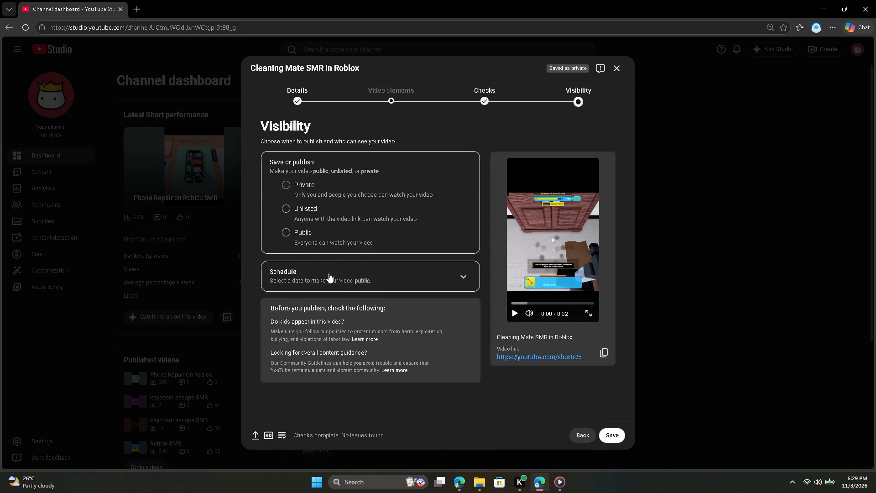
left_click(324, 239)
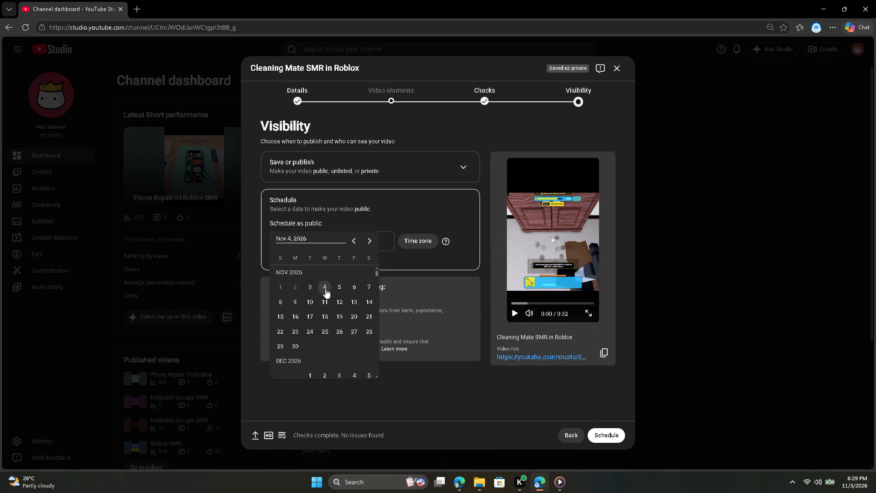
left_click(325, 288)
left_click(356, 242)
scroll(356, 263, "down", 6)
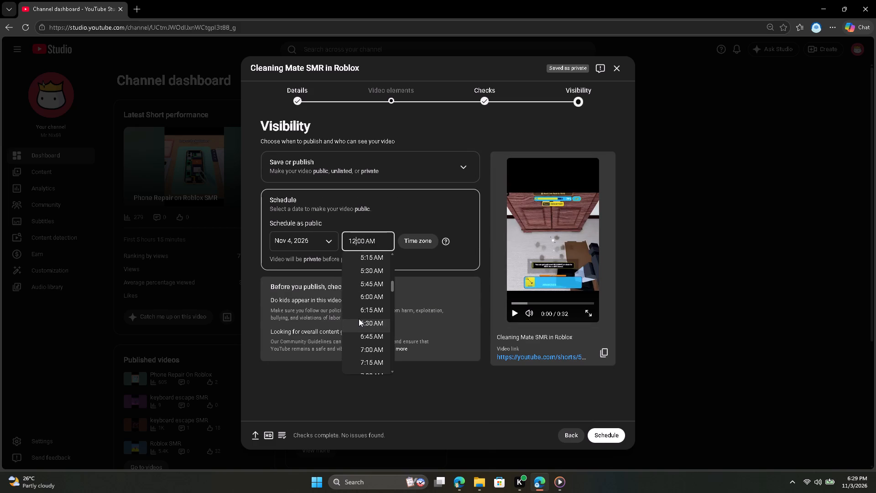
scroll(363, 321, "down", 1)
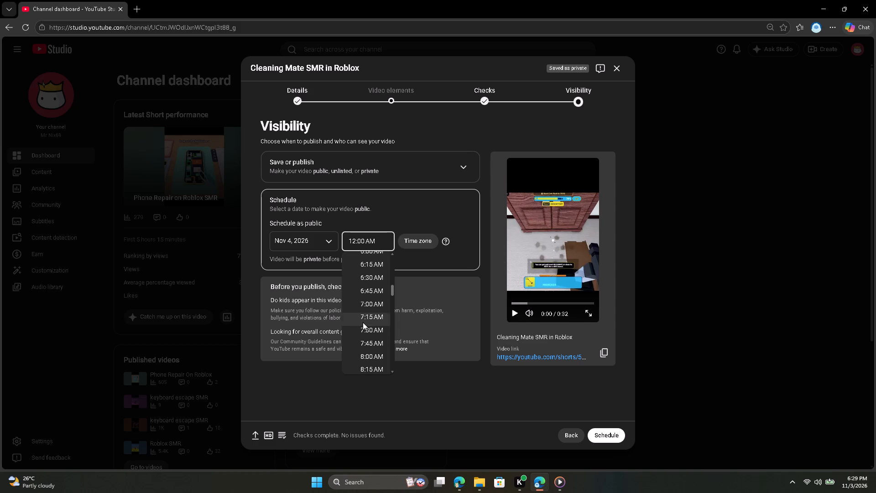
scroll(363, 323, "down", 4)
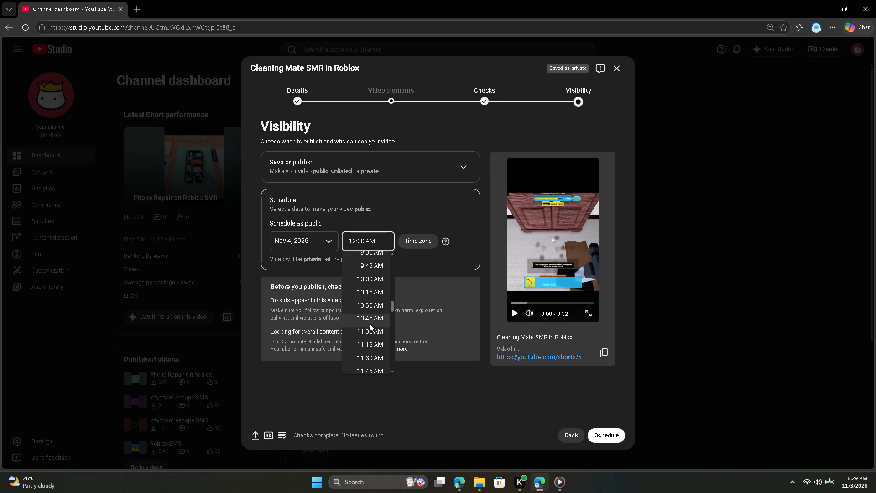
left_click(370, 358)
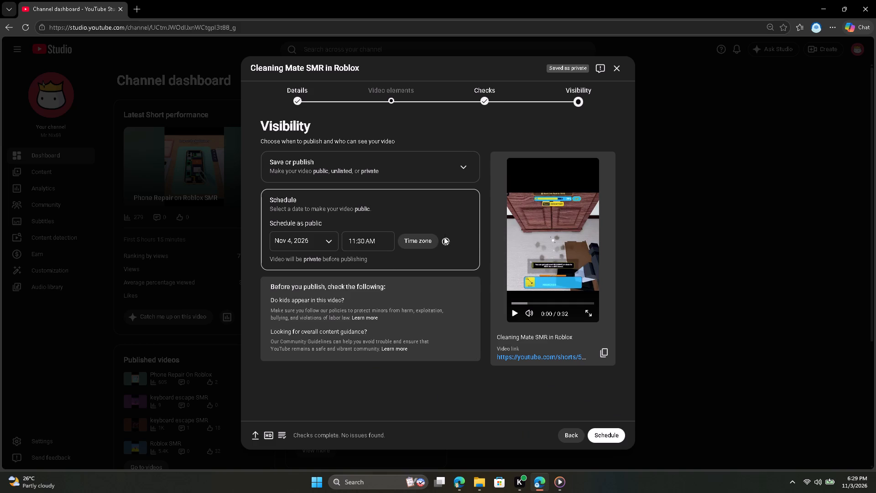
left_click(601, 431)
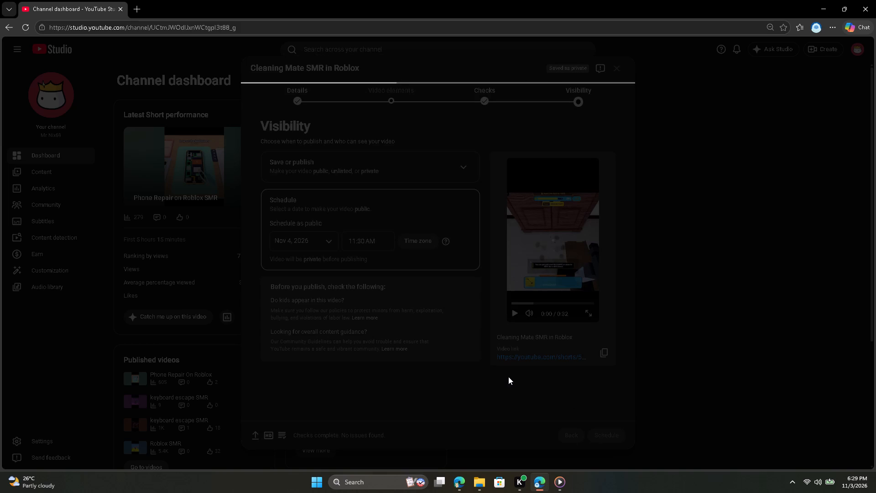
Close the previous video's scheduling confirmation and upload video file 6 from the MR NIX 69 folder.
left_click(516, 318)
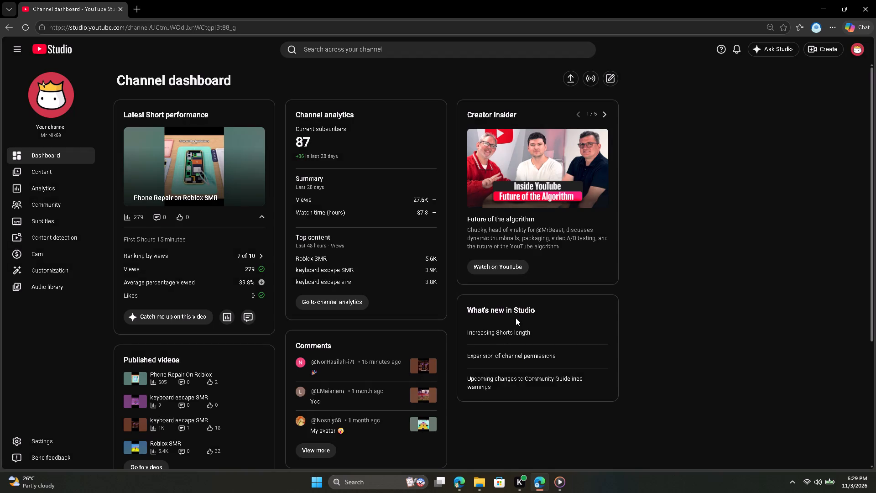
left_click(827, 52)
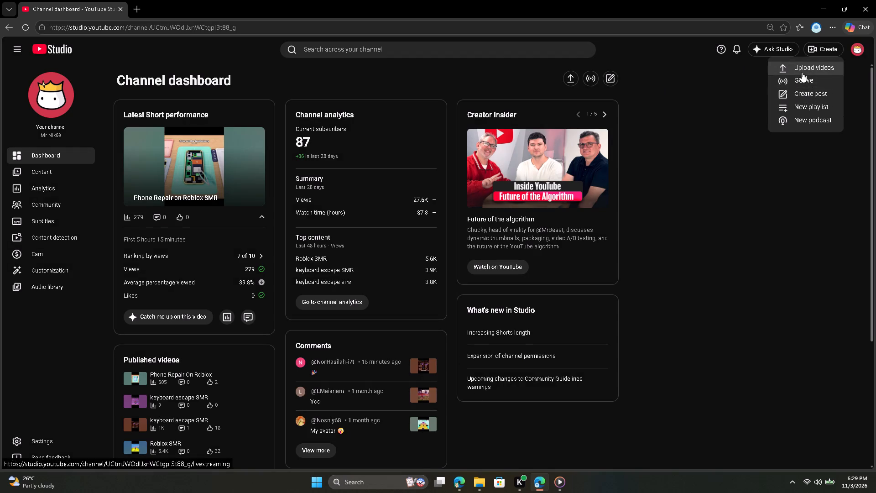
left_click(802, 72)
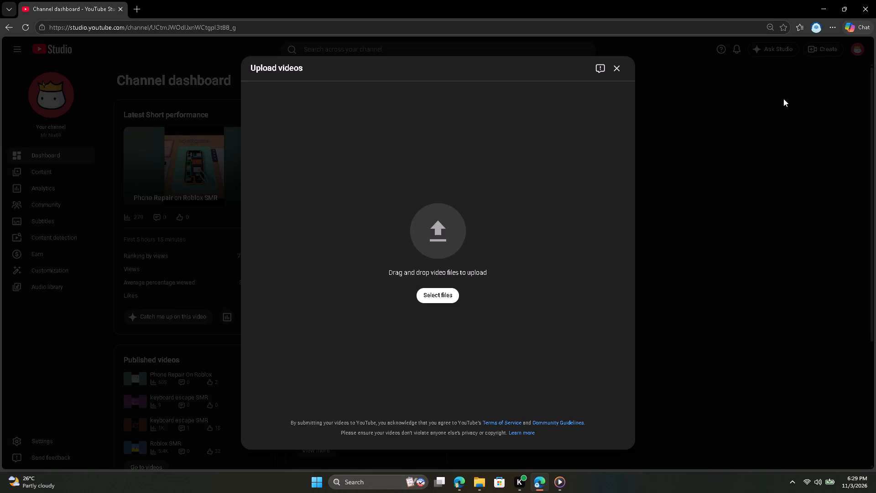
left_click(441, 298)
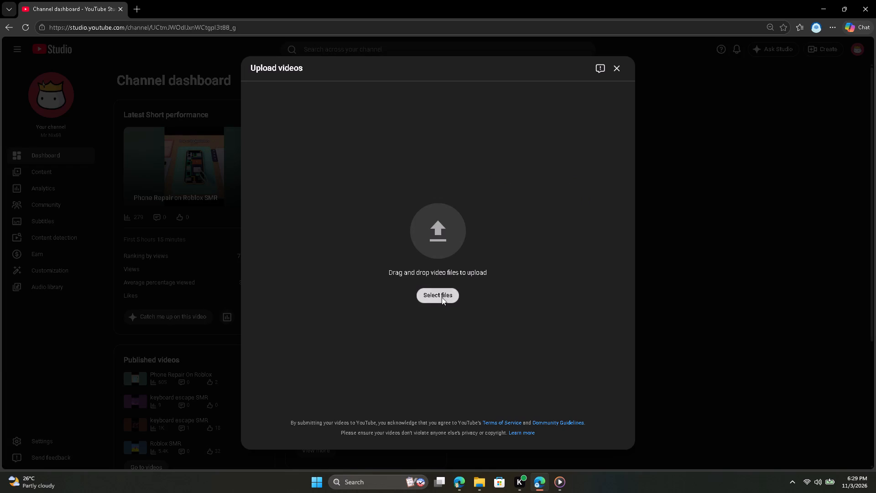
left_click(354, 83)
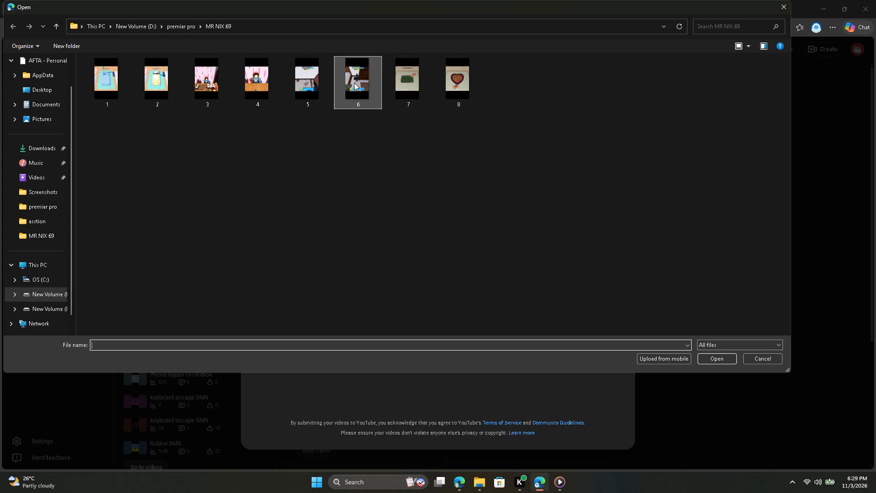
left_click(714, 355)
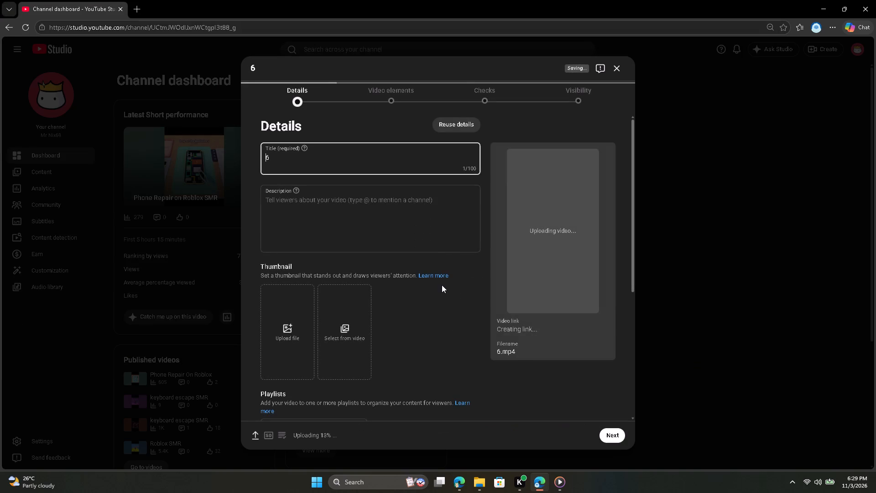
Paste the copied "Cleaning Mate SMR in Roblox" text with its dot lines and hashtags into the video's description.
left_click_drag(272, 162, 253, 159)
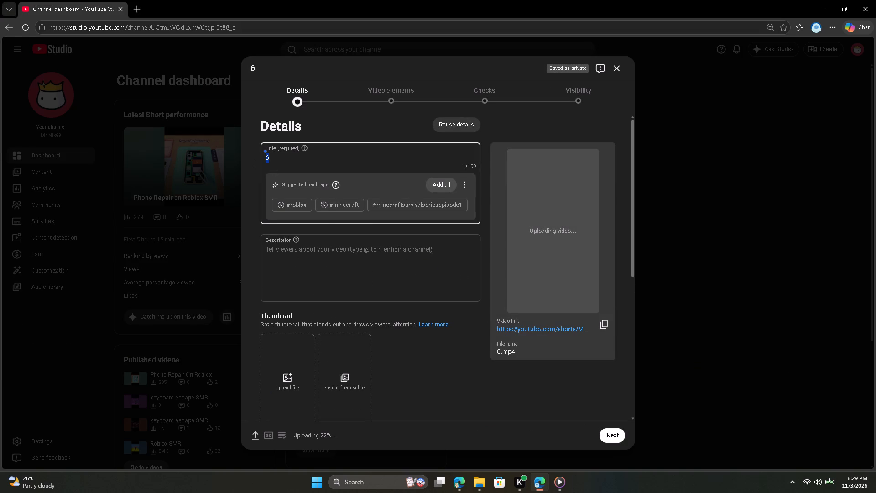
left_click(330, 247)
key("ctrl+v")
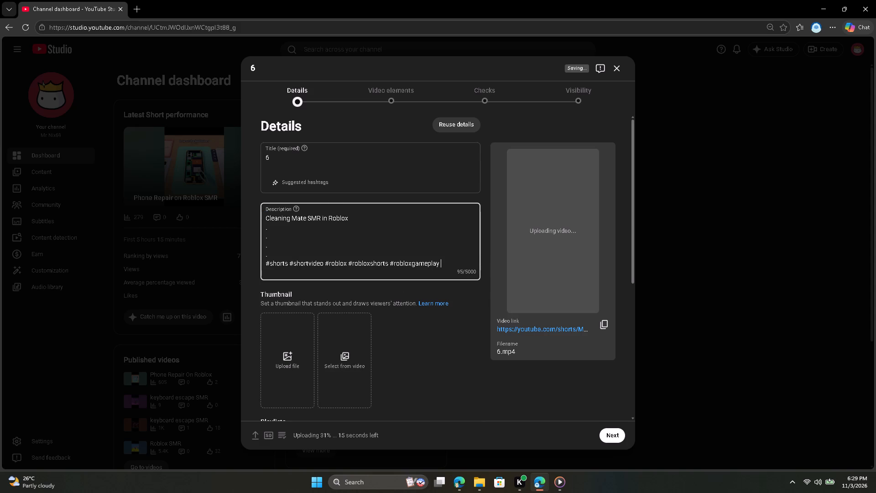
Copy "Cleaning Mate SMR in Roblox" from the description and replace the video title 6 with it.
left_click_drag(354, 224, 264, 221)
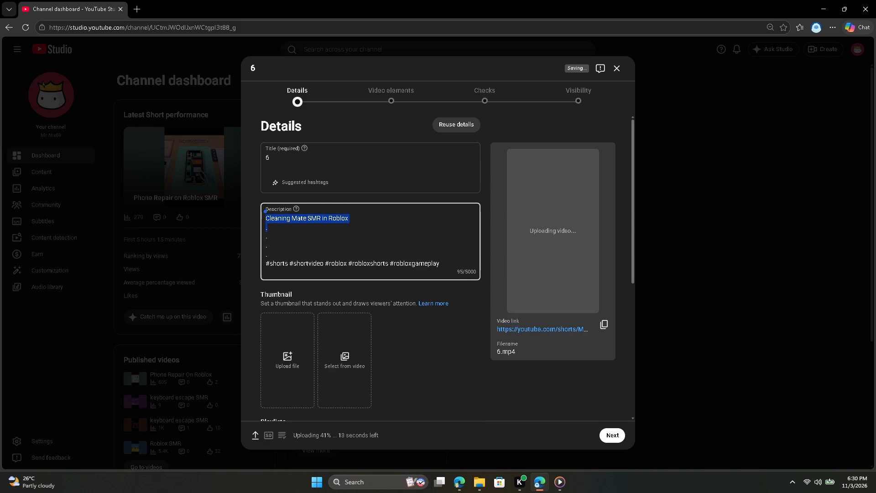
left_click(289, 230)
left_click_drag(350, 221, 266, 216)
key("ctrl+c")
key("ctrl+c")
left_click_drag(277, 164, 256, 164)
left_click_drag(281, 158, 258, 157)
key("ctrl+v")
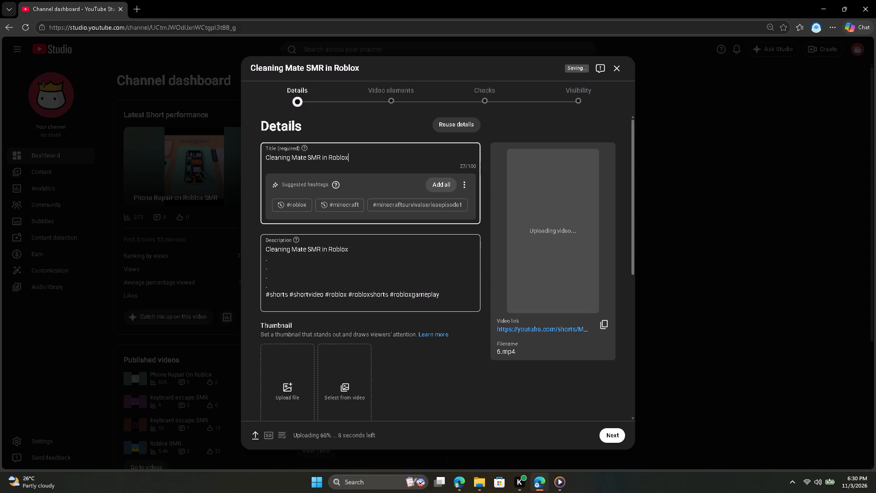
Set the video's audience to "No, it's not made for kids" and look back over the details.
scroll(401, 309, "down", 3)
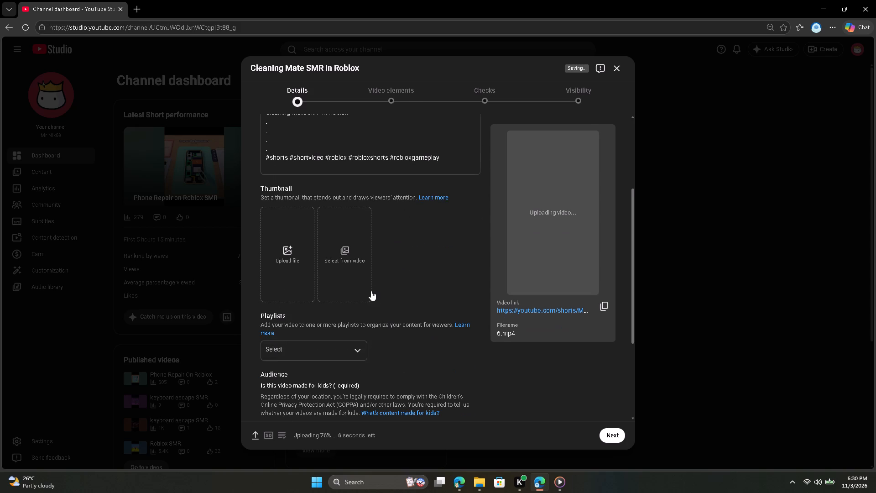
scroll(333, 368, "down", 4)
left_click(277, 338)
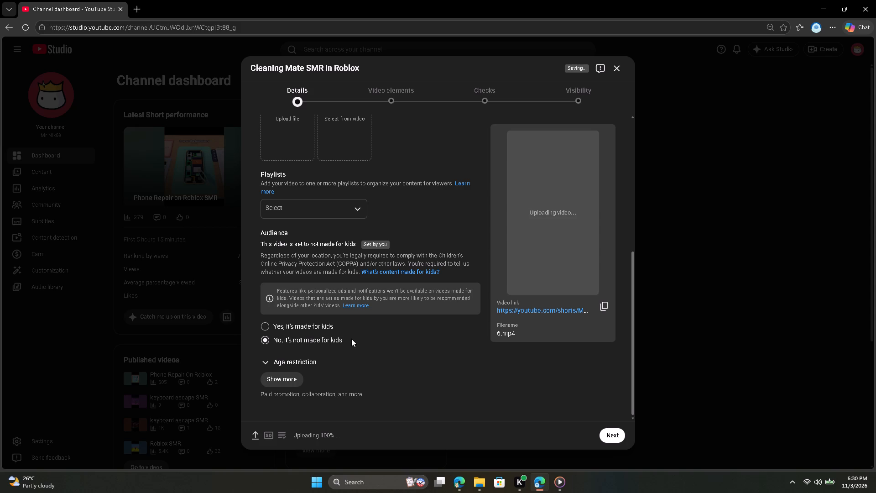
scroll(353, 356, "down", 1)
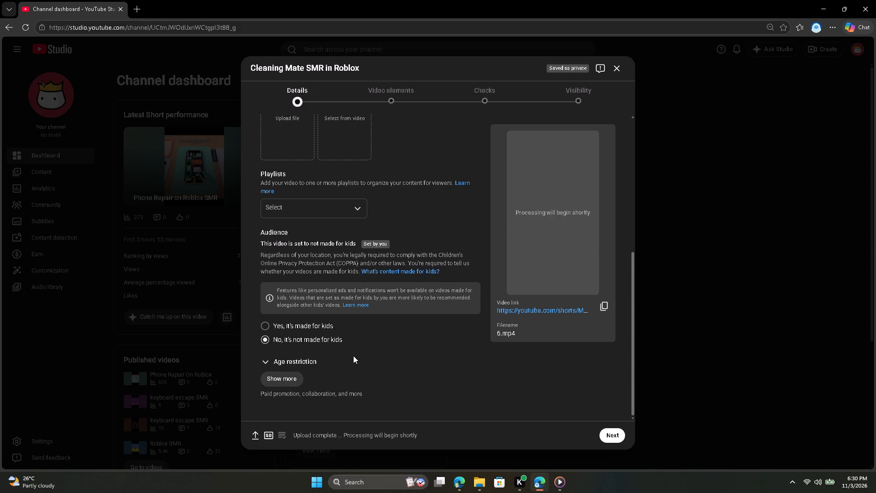
scroll(353, 356, "up", 5)
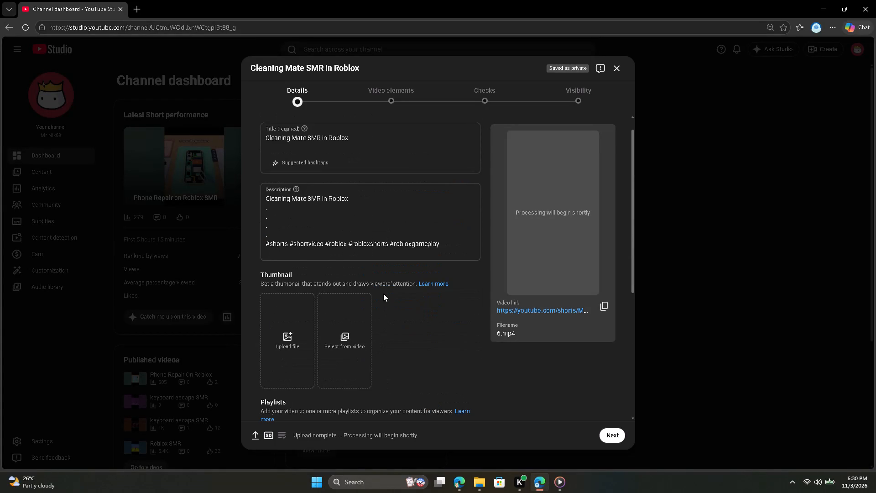
scroll(383, 293, "up", 4)
scroll(383, 299, "down", 10)
Advance to the visibility stage and choose to schedule the video as public on Nov 4, 2026.
left_click(615, 430)
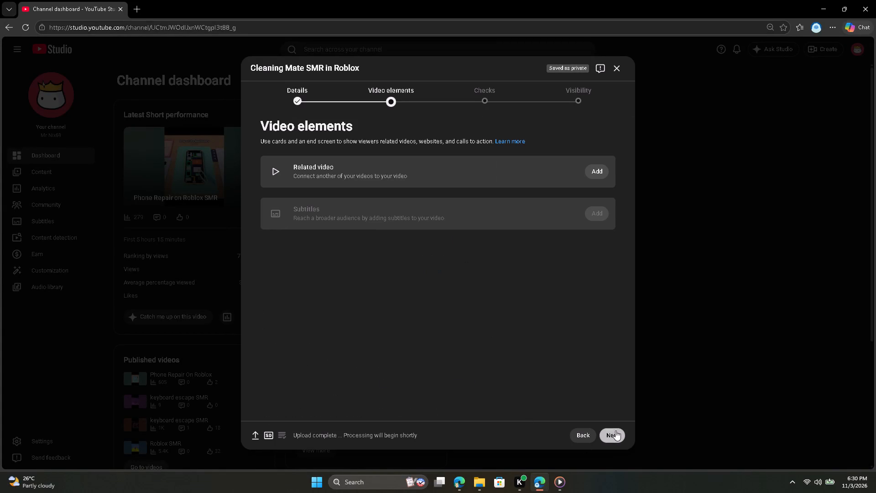
left_click(610, 435)
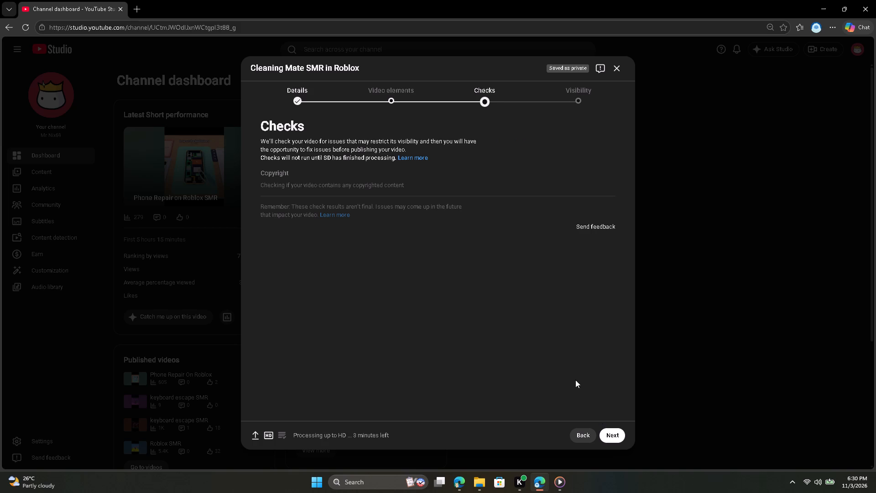
left_click(616, 427)
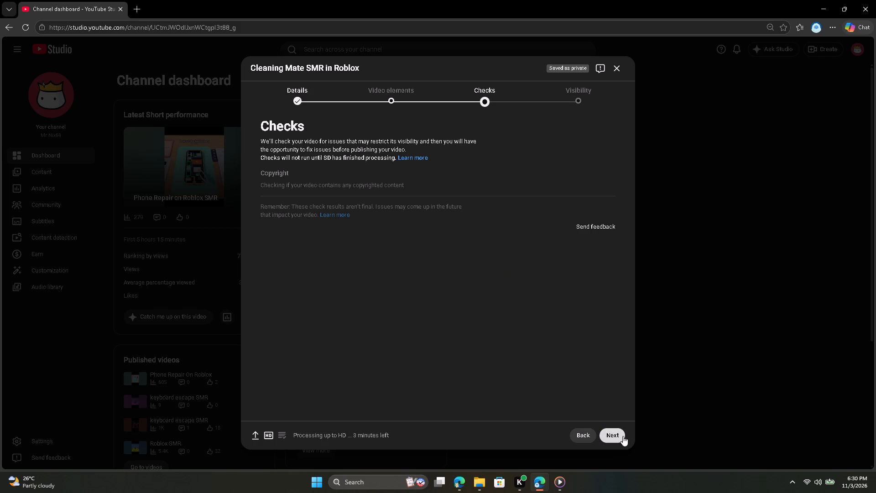
left_click(620, 434)
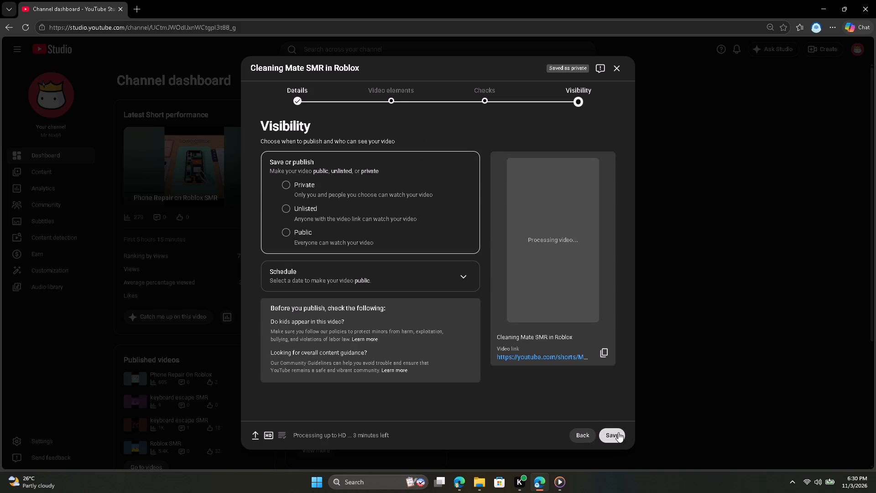
left_click(361, 276)
left_click(326, 237)
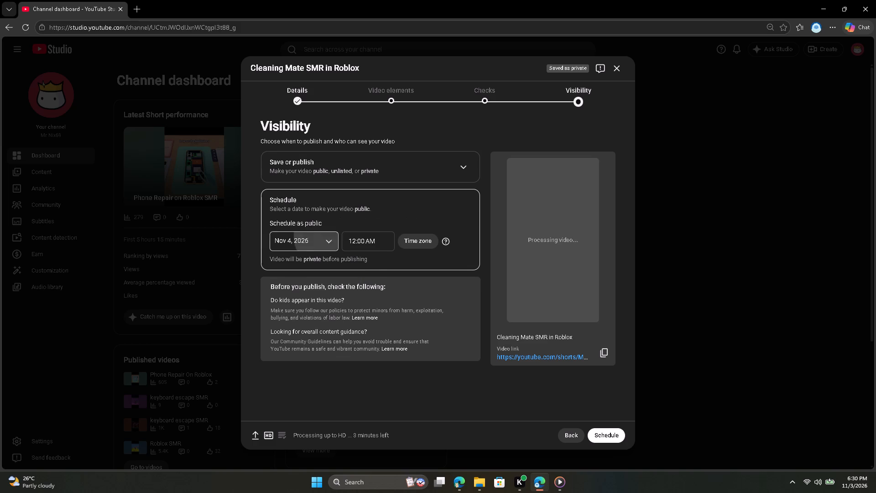
left_click(326, 284)
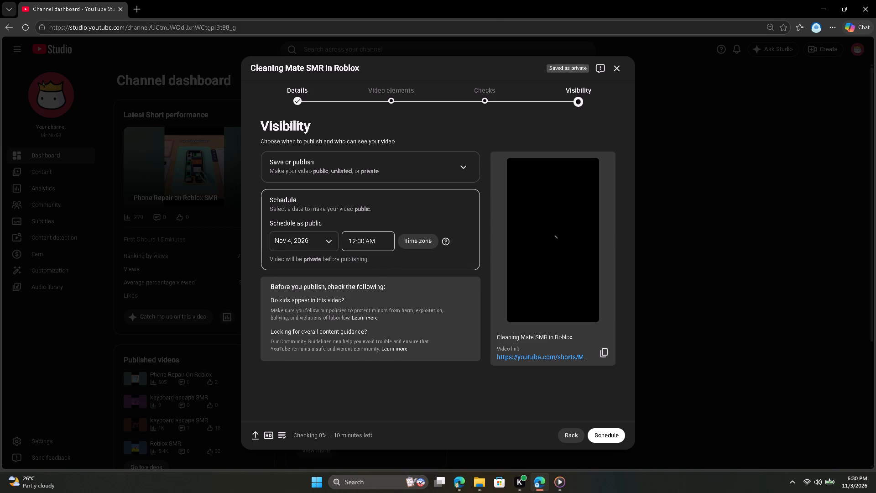
Set the scheduled publishing time to 11:30 AM.
left_click(362, 242)
scroll(381, 311, "down", 6)
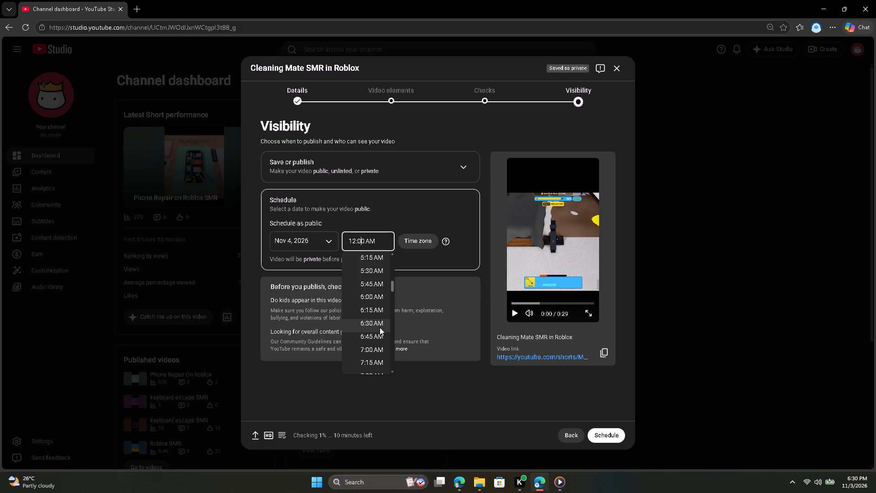
scroll(356, 314, "down", 4)
scroll(366, 341, "up", 16)
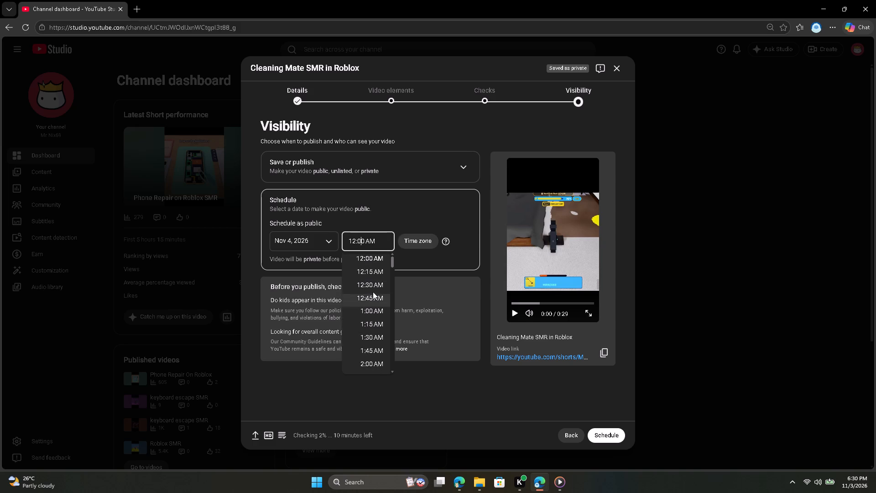
scroll(366, 296, "up", 2)
scroll(365, 304, "down", 1)
scroll(365, 306, "up", 6)
left_click(417, 206)
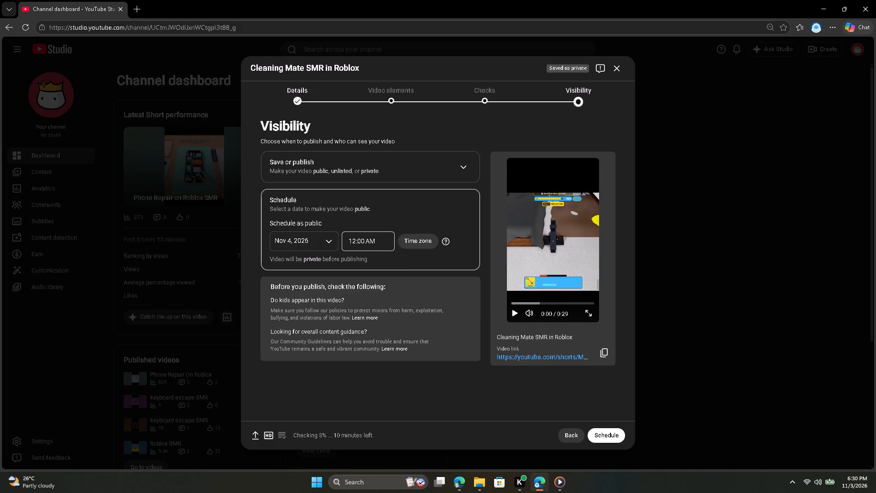
left_click(376, 242)
scroll(375, 286, "down", 5)
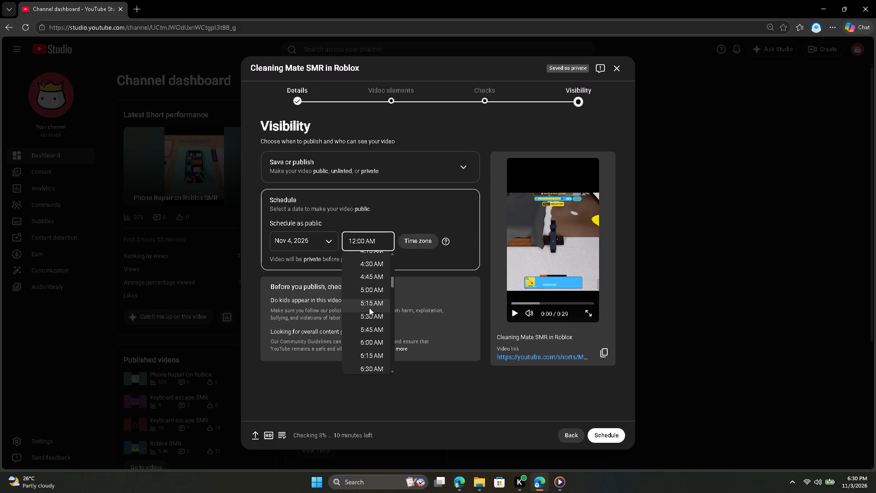
scroll(369, 308, "down", 6)
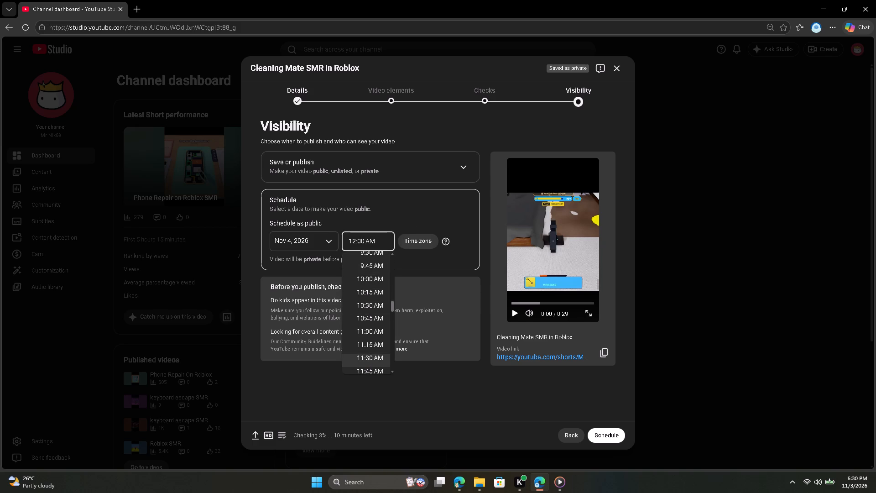
left_click(369, 359)
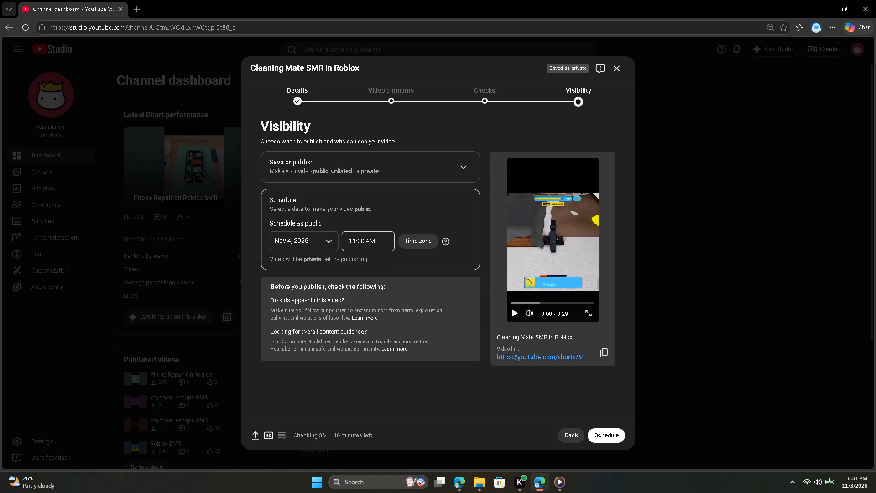
Change the publishing time to 11:29 AM, schedule the video, and close the confirmation.
double_click(361, 241)
left_click_drag(358, 240, 362, 241)
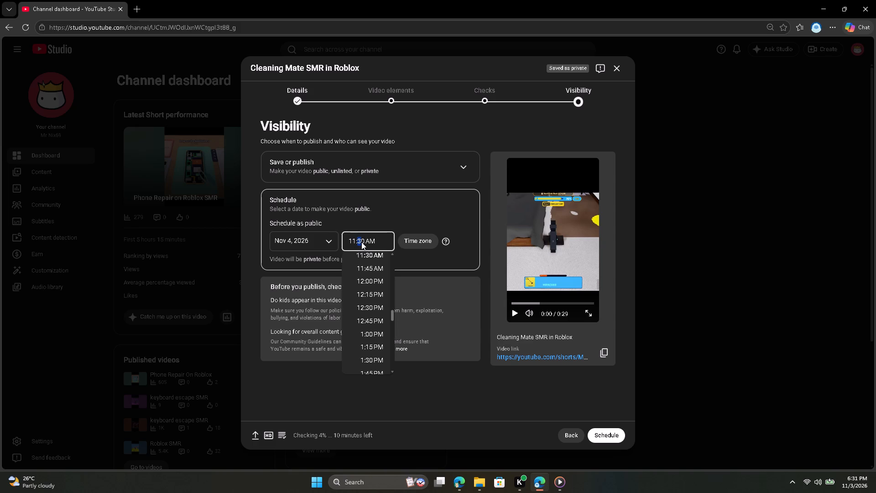
key("Right")
key("Right")
key("BackSpace")
key("BackSpace")
type("29")
left_click(422, 219)
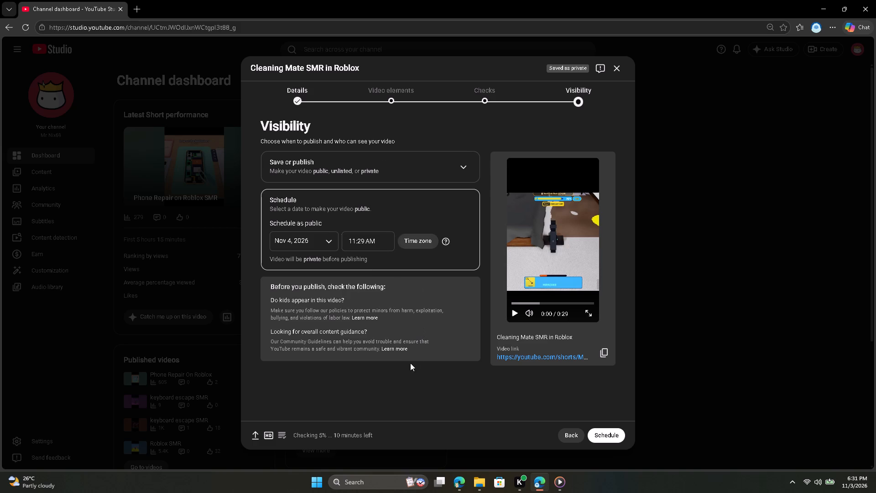
scroll(420, 377, "down", 2)
left_click(607, 434)
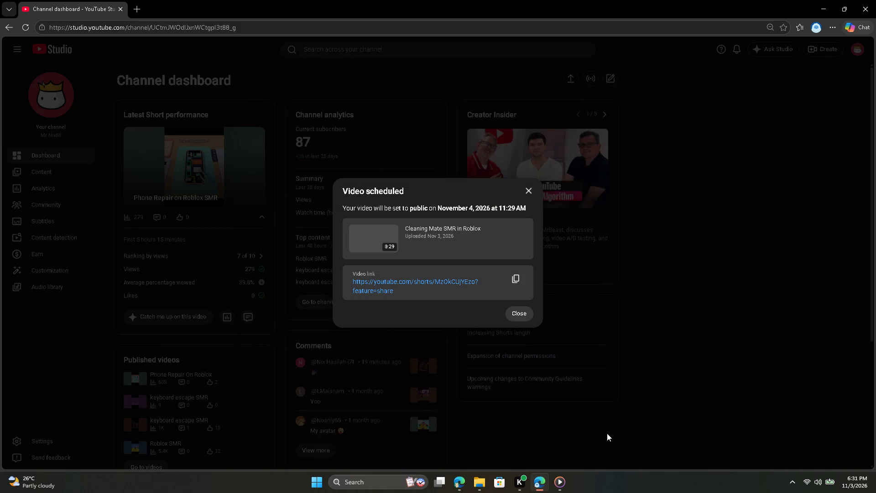
left_click(525, 312)
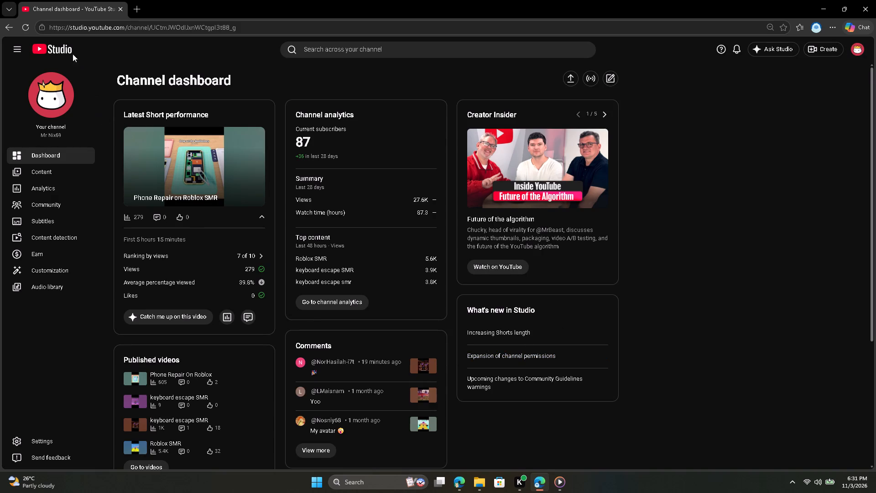
Reload the channel dashboard and start a new upload of video file 7 from the MR NIX 69 folder.
left_click(22, 24)
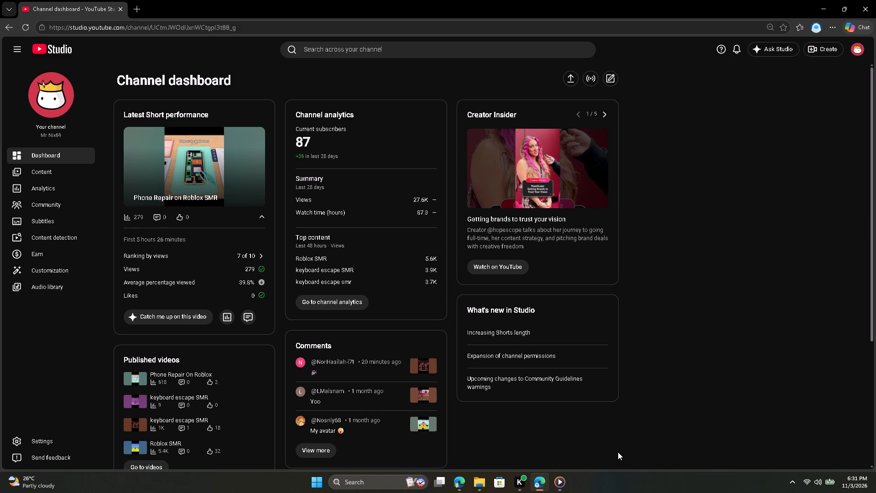
left_click(25, 33)
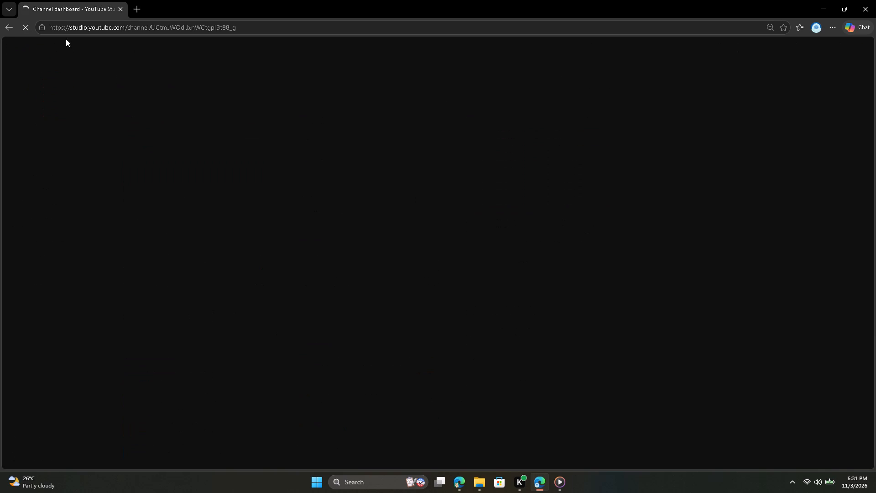
left_click(833, 50)
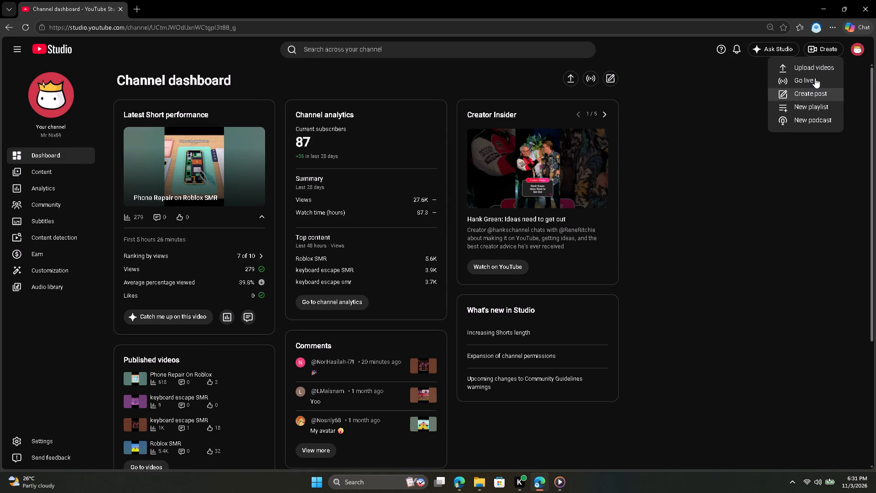
left_click(813, 68)
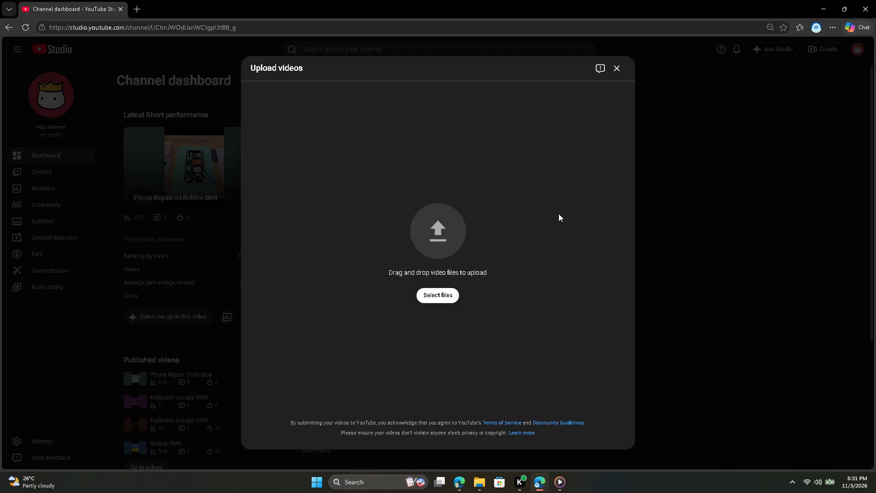
left_click(434, 289)
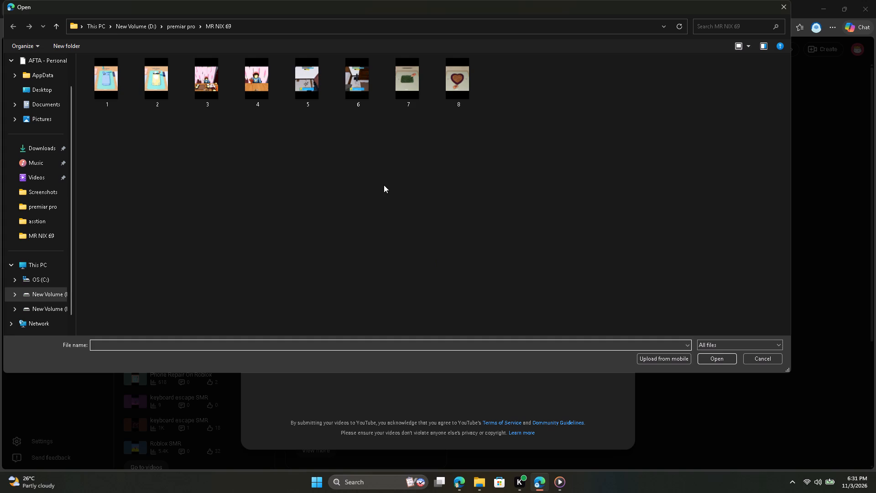
left_click(406, 90)
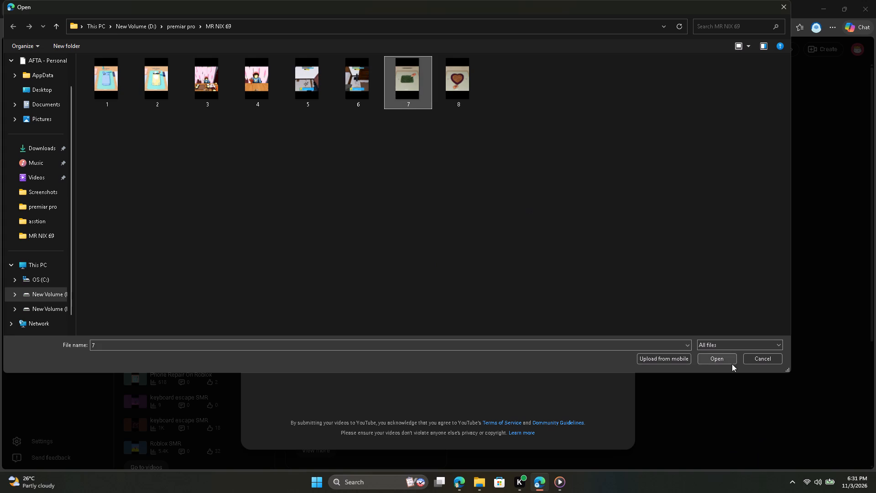
left_click(728, 360)
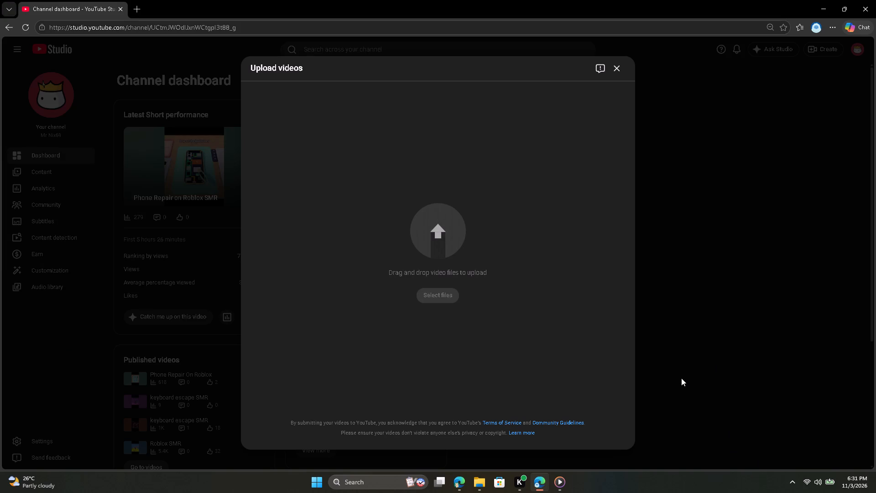
Fill in the description from the copied text and reword it to "Mate Cutting SMR in Roblox", using the suggested spelling of "Cutting".
left_click(366, 202)
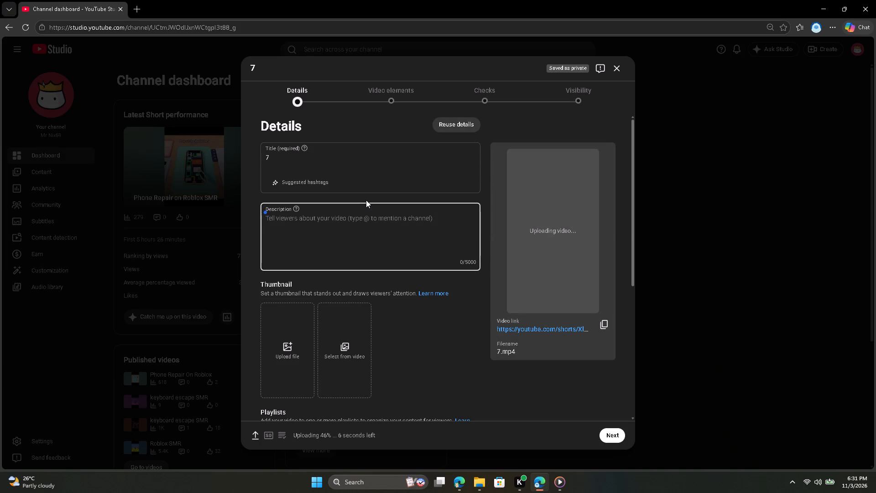
key("ctrl+v")
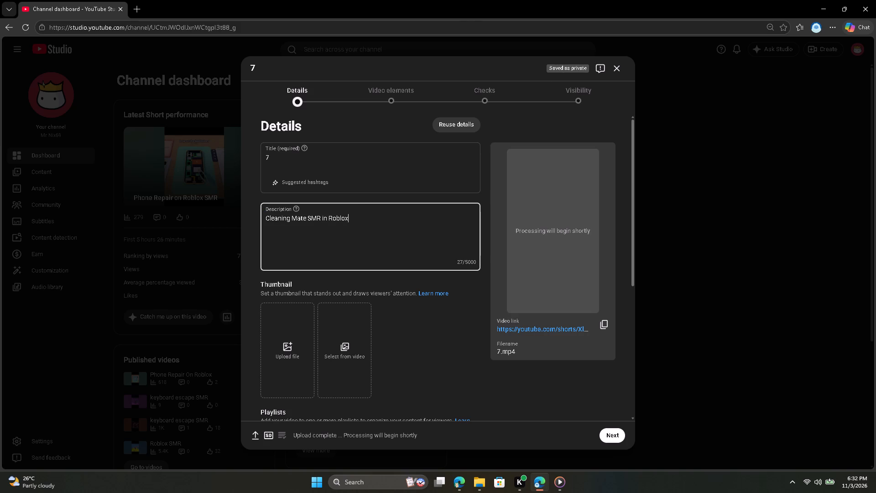
left_click_drag(291, 216, 245, 211)
key("BackSpace")
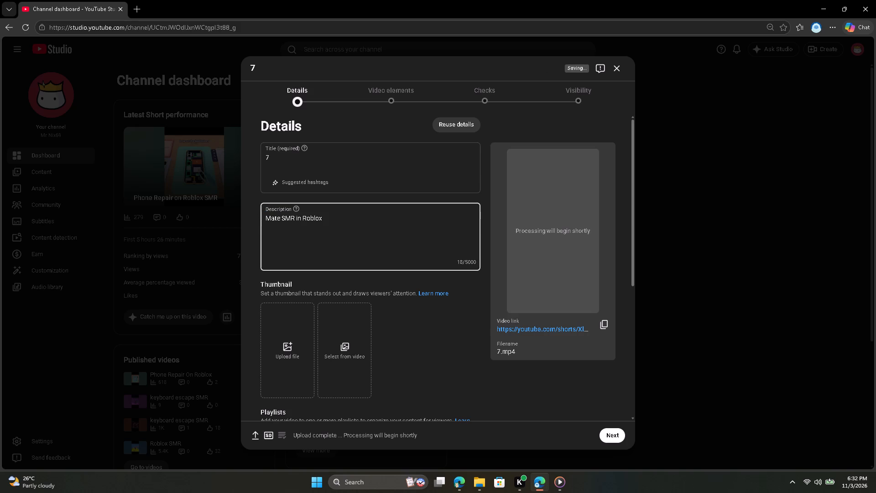
left_click(280, 218)
key("space")
type("uting")
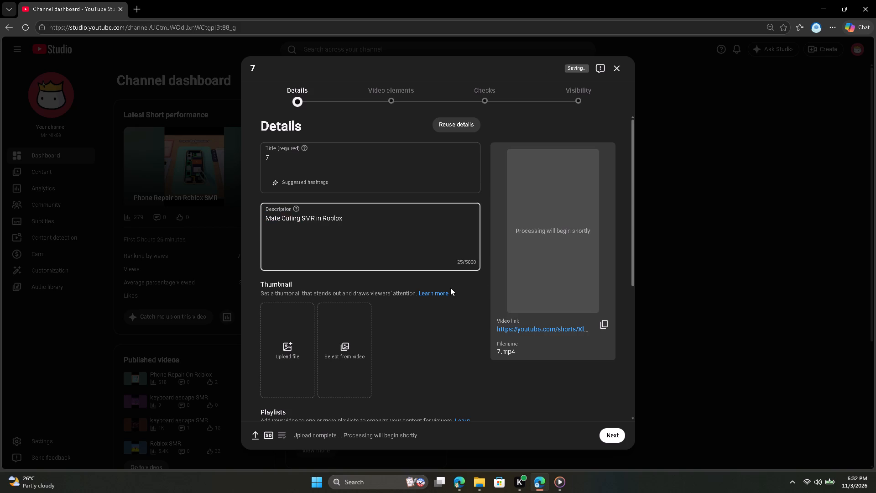
left_click(294, 219)
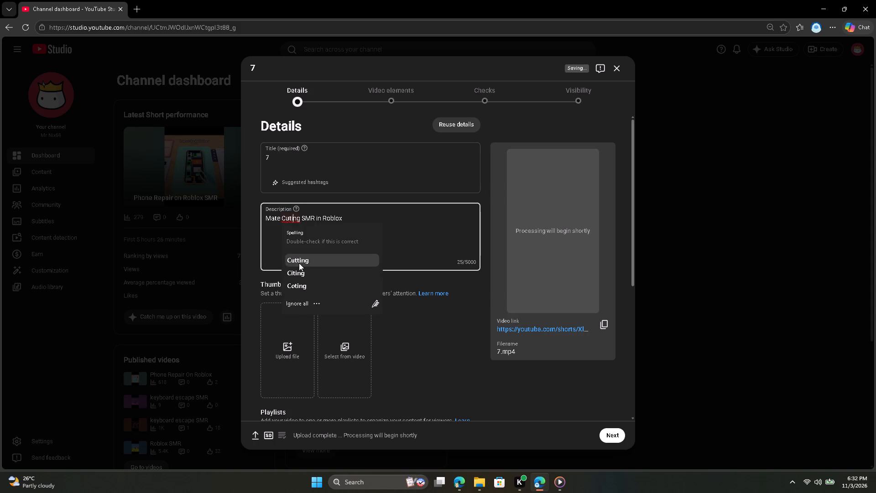
left_click(302, 262)
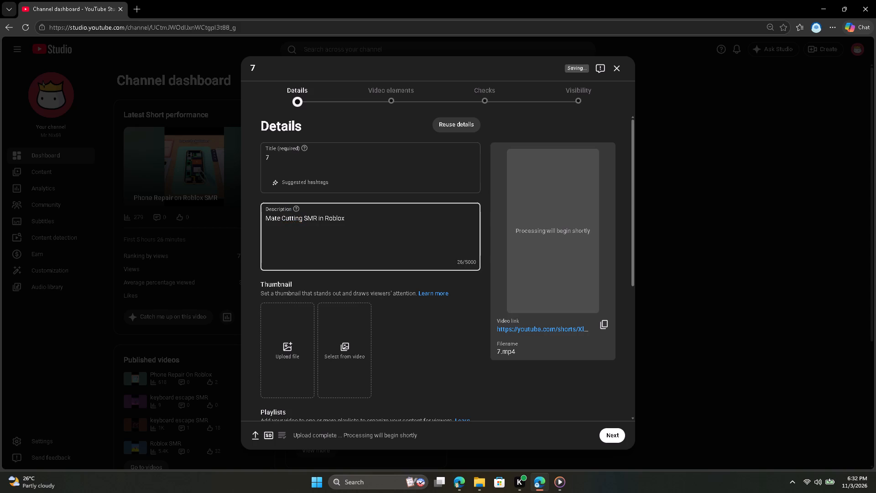
Add four spacer lines, each with a single period, below the description sentence, followed by an empty line.
left_click(356, 216)
key("Return")
key("period")
key("Return")
key("period")
key("Return")
key("period")
key("Return")
key("period")
key("Return")
key("period")
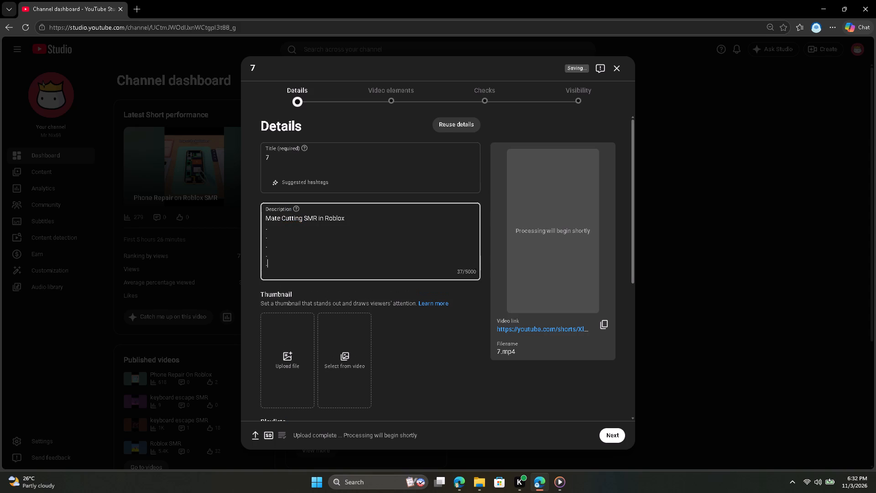
key("BackSpace")
Add the suggested hashtags #shorts, #shortvideo, #robloxshorts and #roblox on the last line of the description.
type("#sh")
left_click(287, 47)
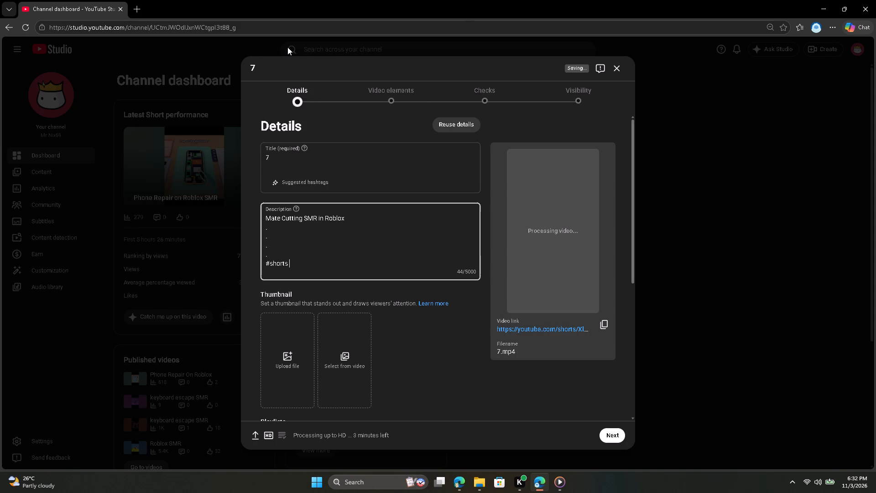
type("#s")
key("h")
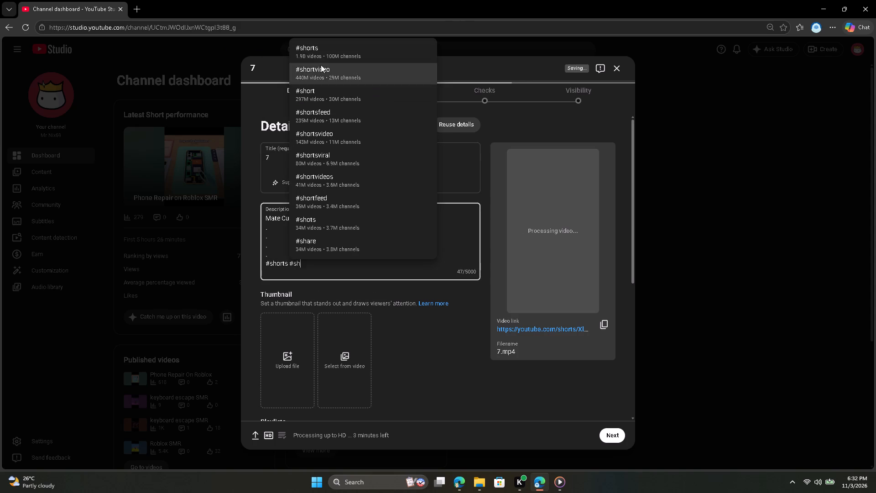
left_click(321, 68)
type("#ro")
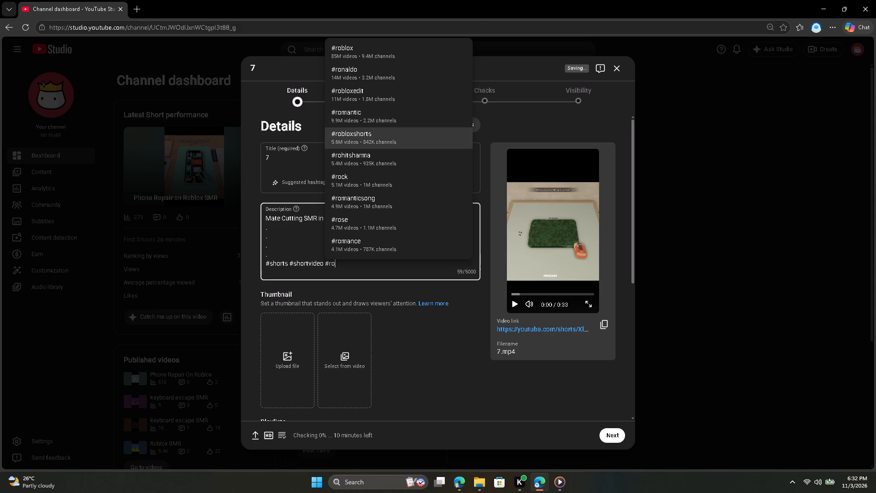
left_click(356, 135)
key("shift+numbersign")
type("ro")
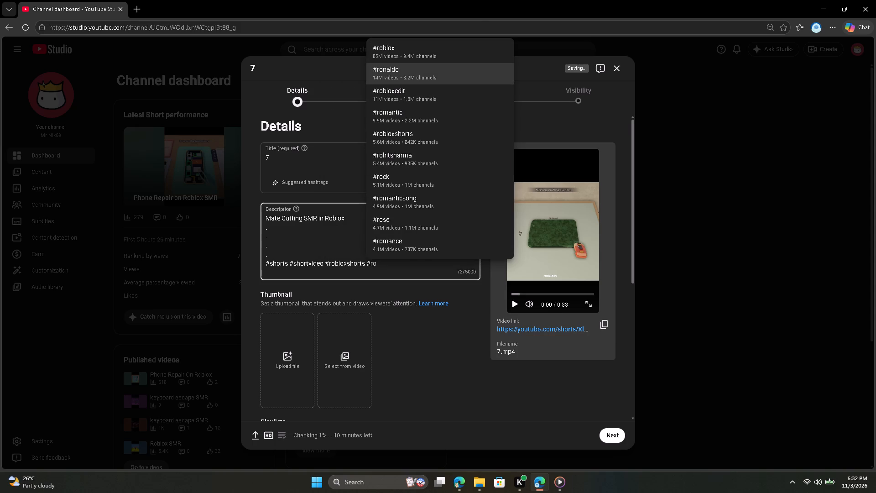
type("blo")
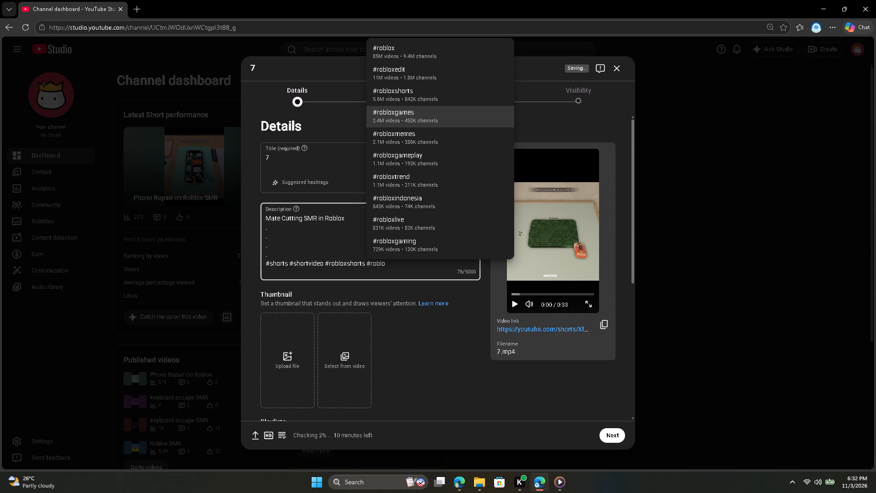
key("x")
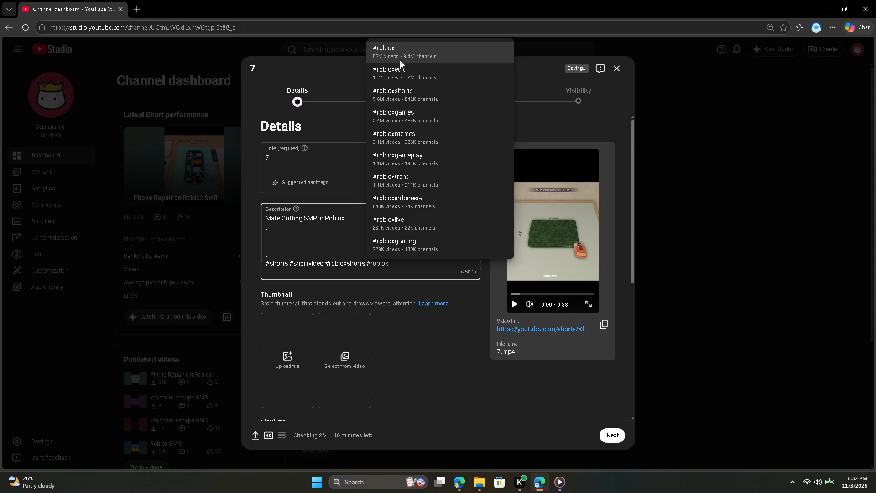
left_click(399, 47)
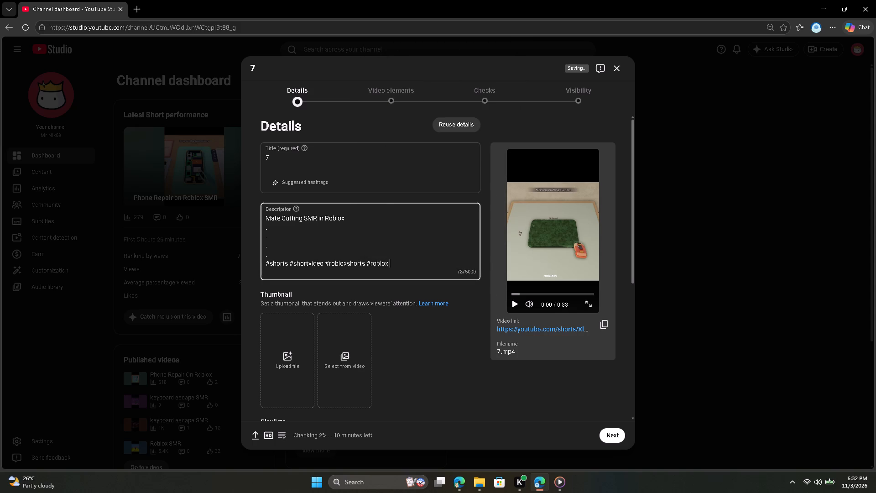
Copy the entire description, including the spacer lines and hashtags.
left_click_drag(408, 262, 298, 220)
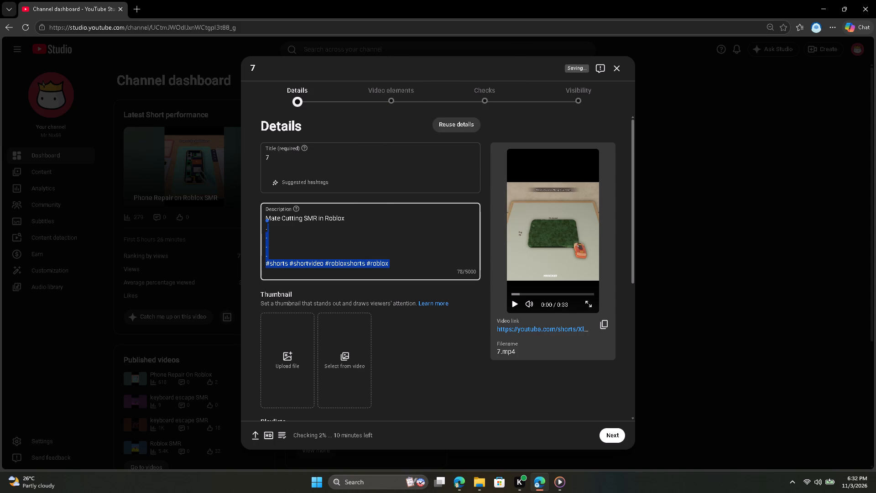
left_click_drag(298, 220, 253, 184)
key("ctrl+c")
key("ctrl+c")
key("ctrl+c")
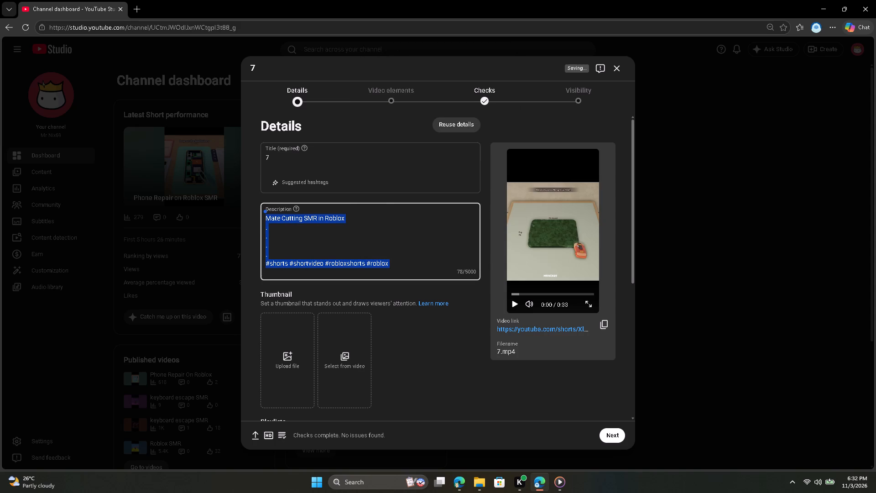
Copy the description's first line and replace the video title with it: "Mate Cutting SMR in Roblox".
left_click(339, 230)
left_click_drag(348, 223, 267, 213)
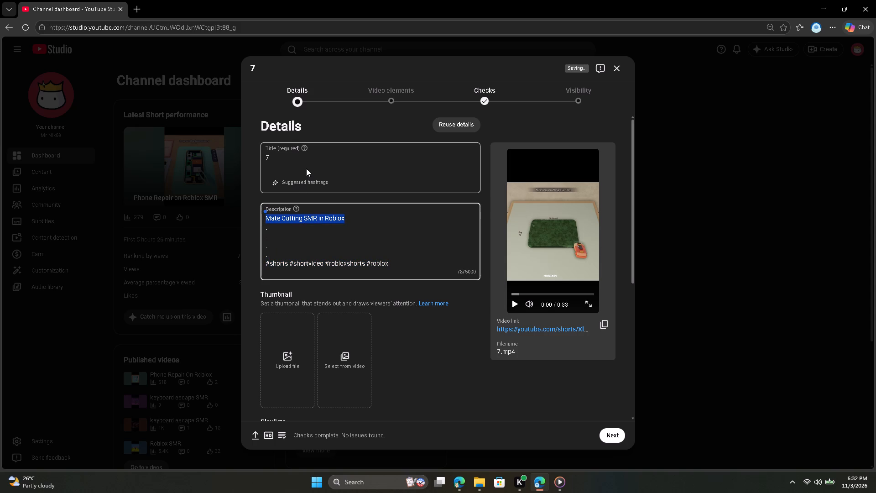
key("ctrl+c")
key("ctrl+c")
left_click_drag(271, 159, 260, 159)
key("ctrl+v")
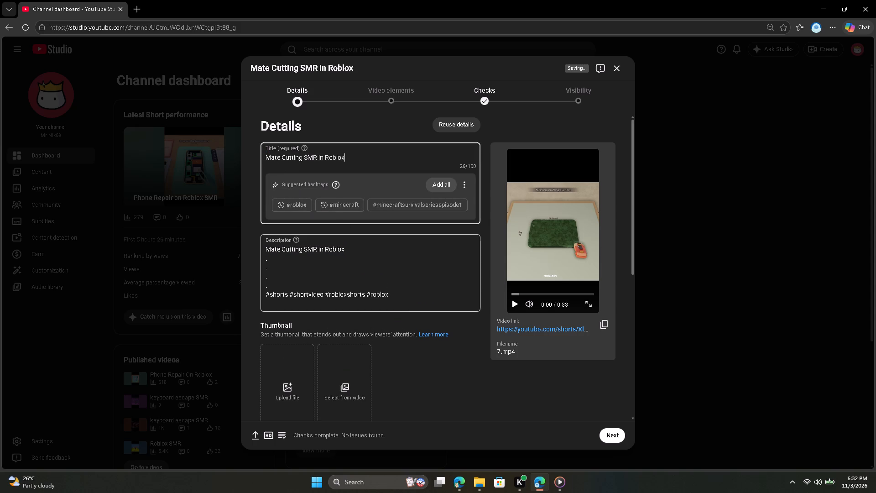
Copy the full description text from its first line through the hashtags for reuse.
left_click_drag(394, 303, 254, 231)
left_click_drag(392, 264, 290, 233)
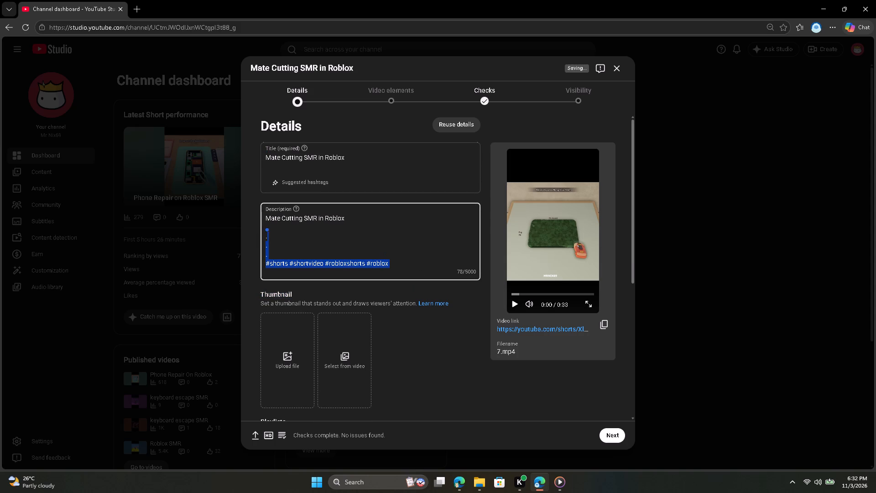
left_click_drag(290, 233, 259, 219)
key("ctrl+c")
key("ctrl+c")
key("ctrl+c")
key("ctrl+c")
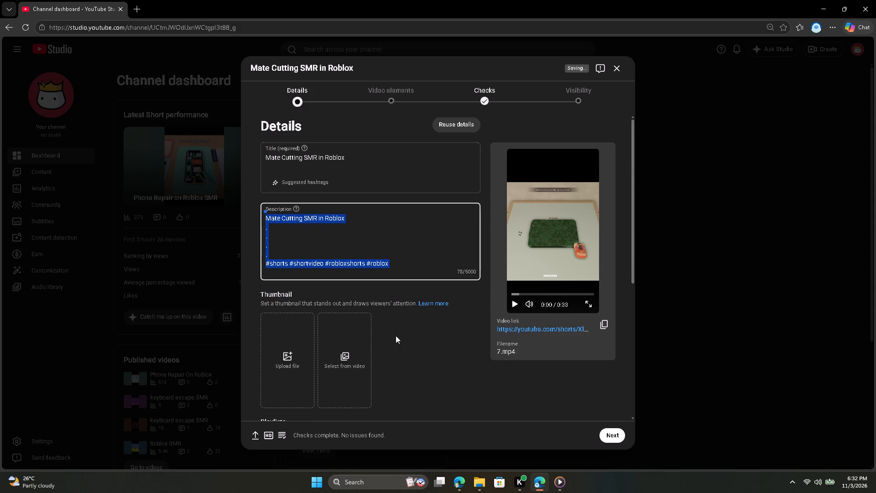
Set the video's audience to "No, it's not made for kids".
scroll(401, 346, "down", 2)
scroll(396, 299, "down", 2)
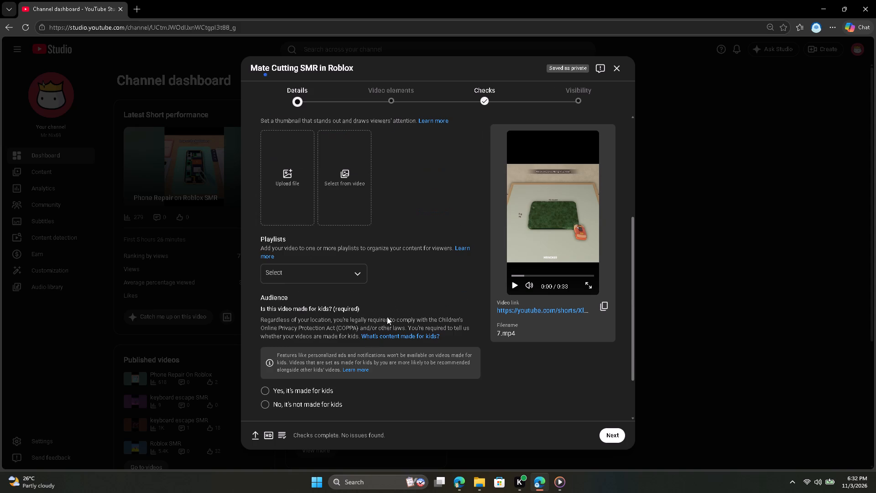
left_click(326, 405)
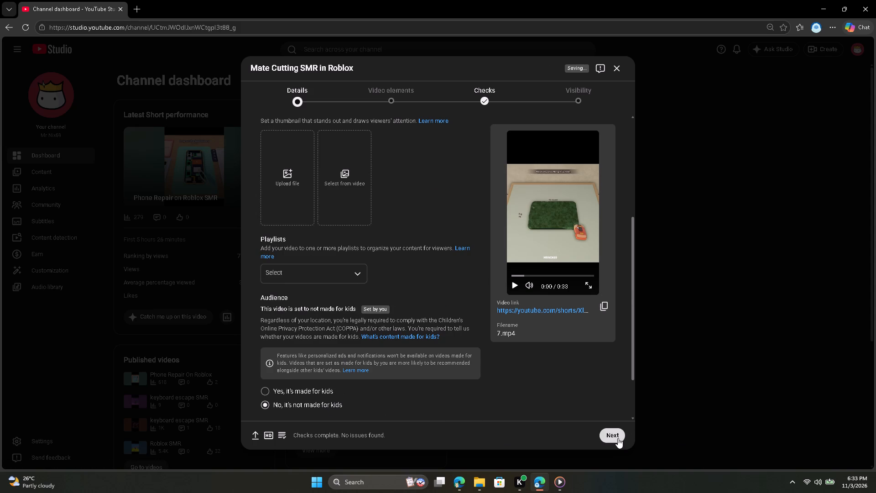
Advance through video elements and checks to the visibility stage and choose to schedule the video as public.
left_click(616, 438)
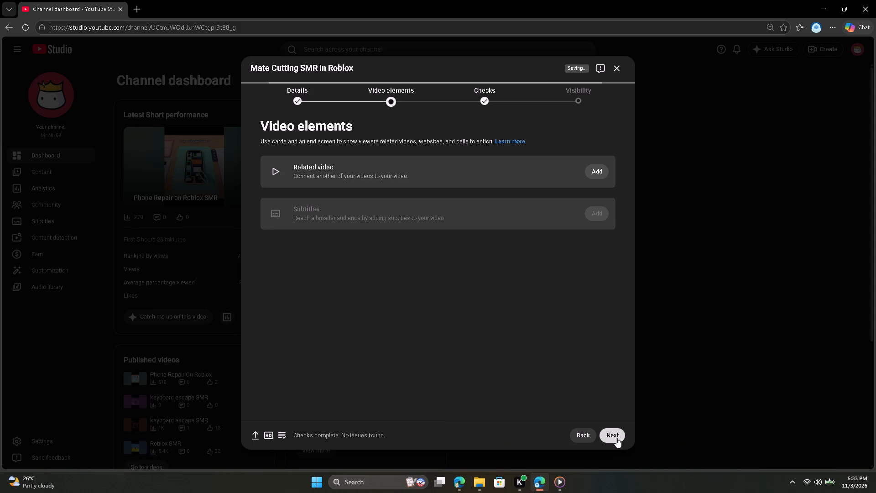
left_click(610, 438)
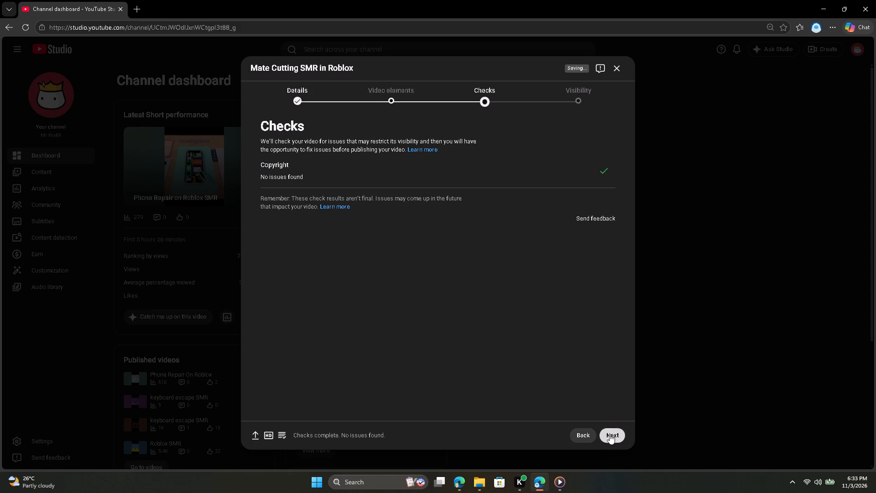
left_click(607, 434)
left_click(296, 292)
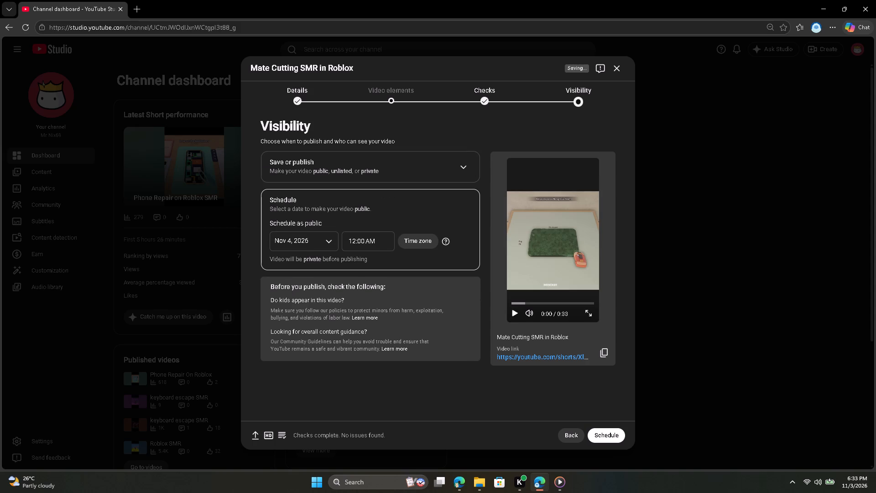
Set the publishing time to 7:00 PM on Nov 4, 2026, schedule the video and dismiss the confirmation.
left_click(363, 242)
scroll(380, 287, "down", 17)
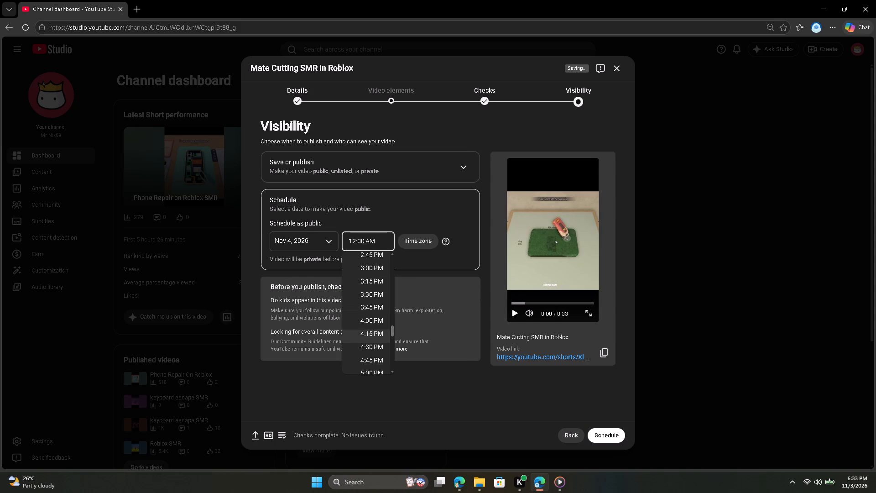
scroll(366, 336, "down", 8)
scroll(366, 336, "up", 6)
scroll(370, 316, "down", 6)
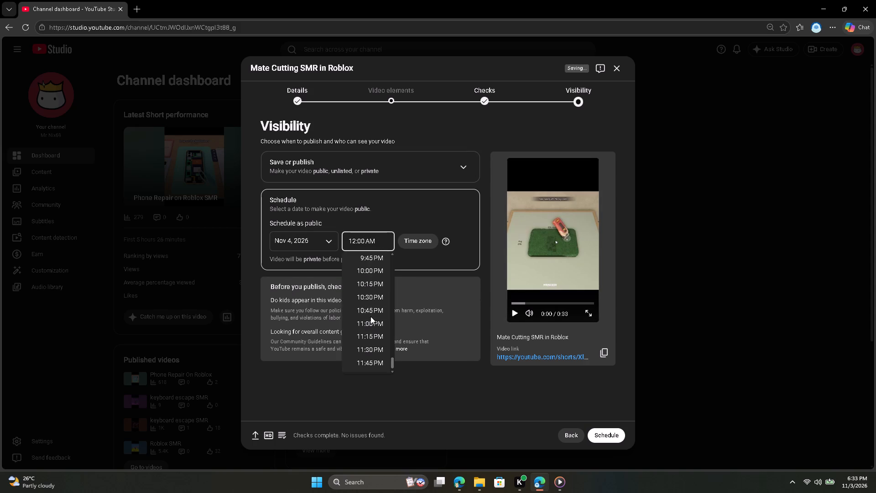
scroll(370, 316, "up", 2)
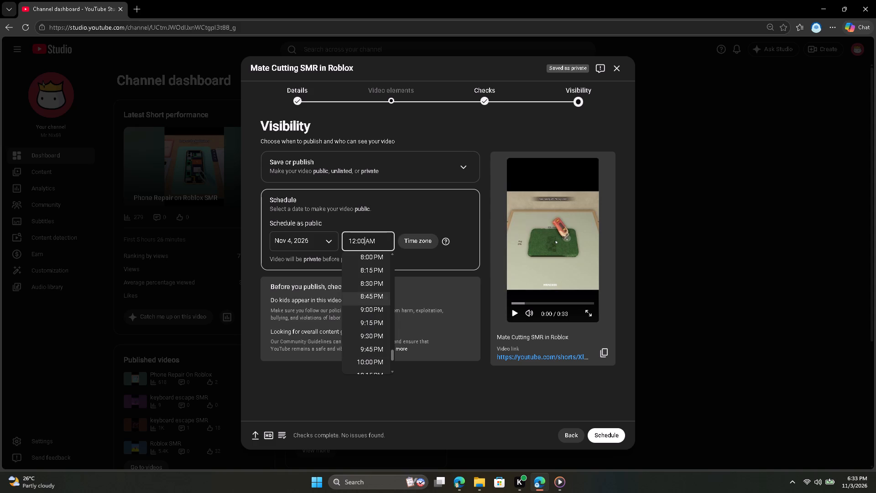
scroll(370, 298, "up", 4)
scroll(367, 288, "down", 1)
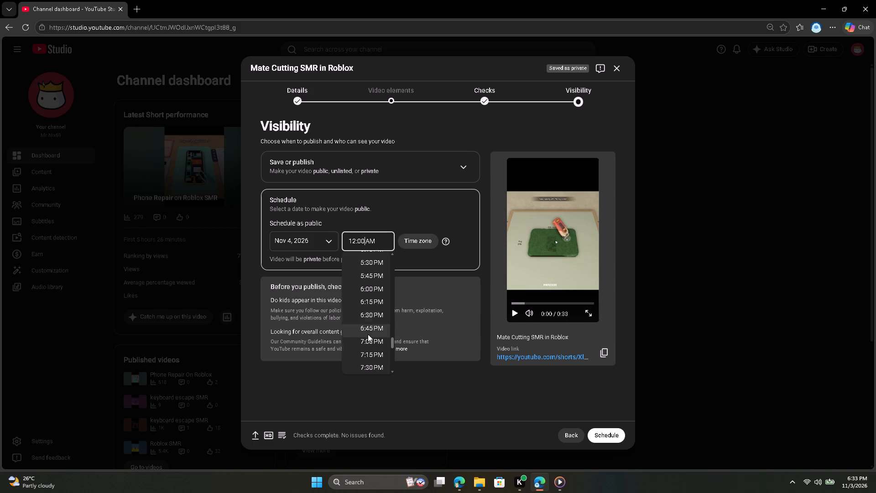
left_click(369, 341)
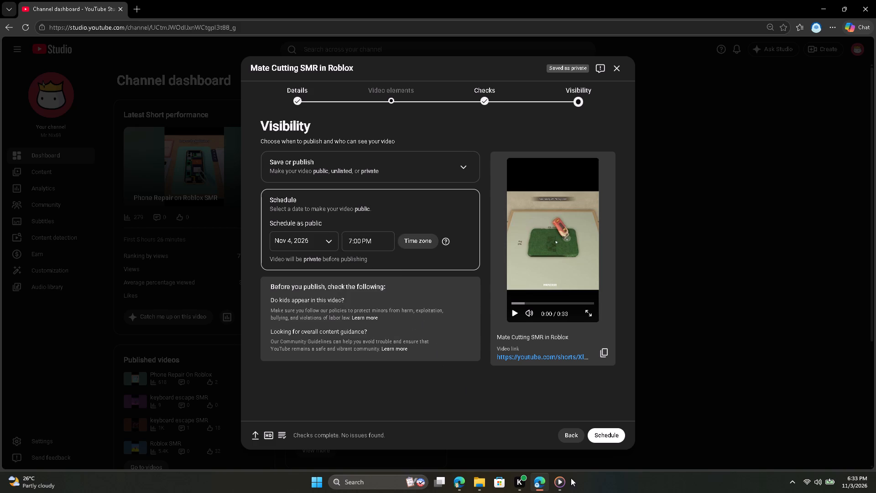
left_click(610, 434)
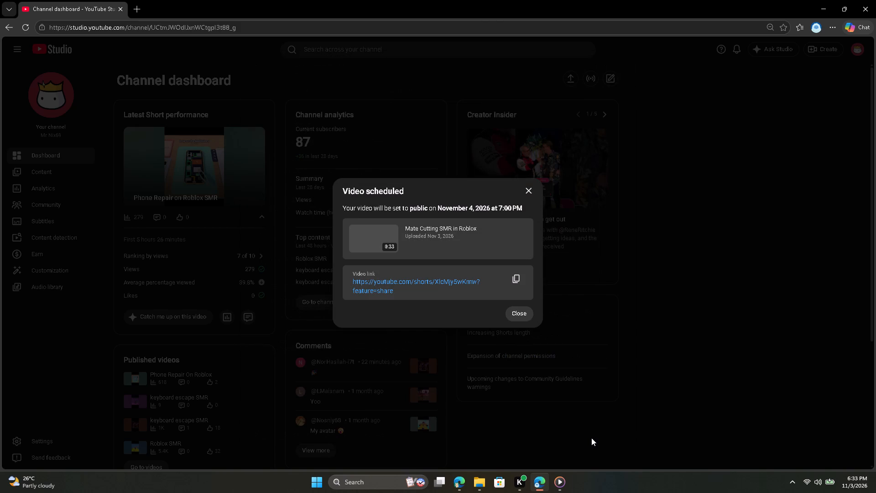
left_click(518, 312)
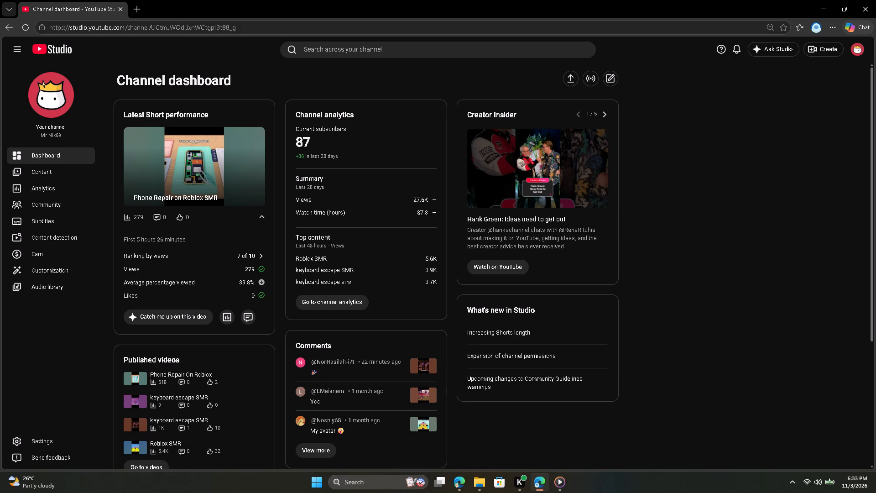
Start a new video upload and choose file 8 from the MR NIX 69 folder.
left_click(835, 46)
left_click(820, 69)
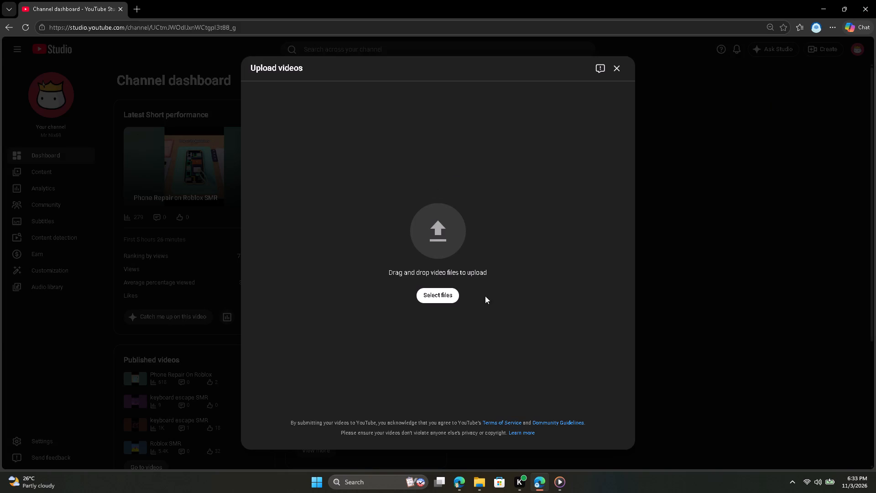
left_click(449, 295)
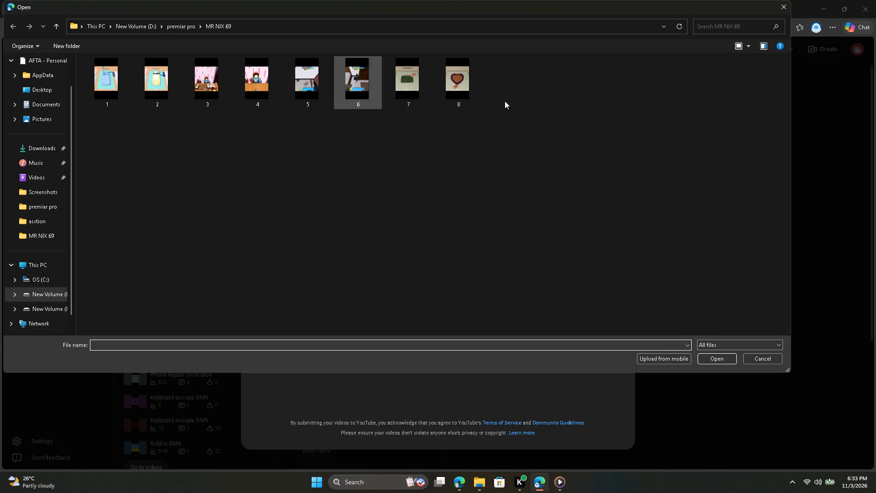
left_click(467, 95)
left_click(716, 358)
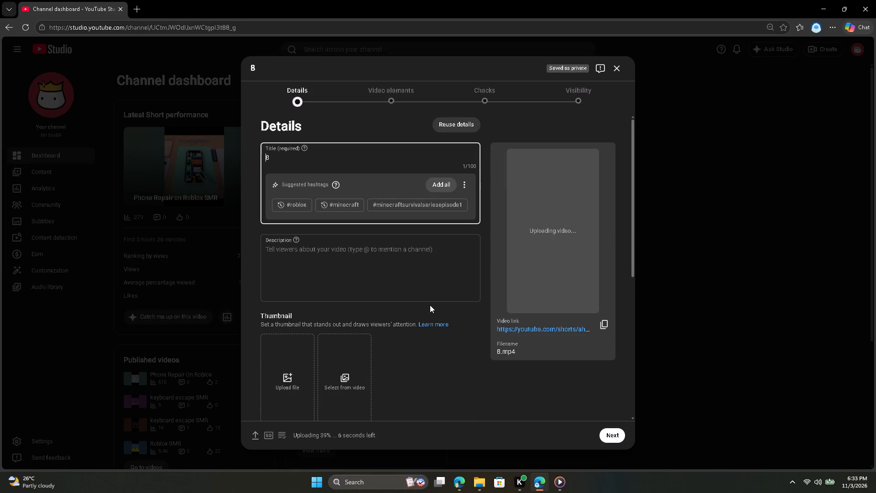
Paste the copied "Mate Cutting SMR in Roblox" description with its hashtags into the new video's description.
left_click(330, 259)
key("ctrl+v")
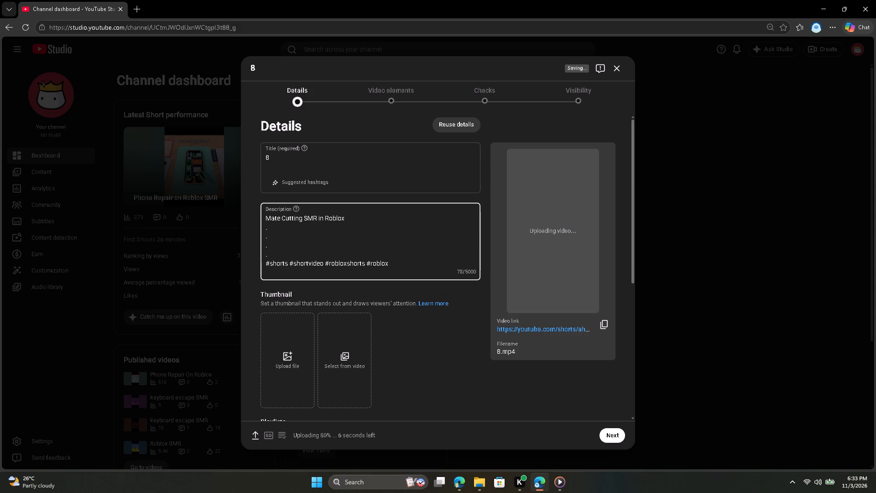
Copy the description's first line and replace the video title with it: "Mate Cutting SMR in Roblox".
left_click_drag(347, 218, 263, 218)
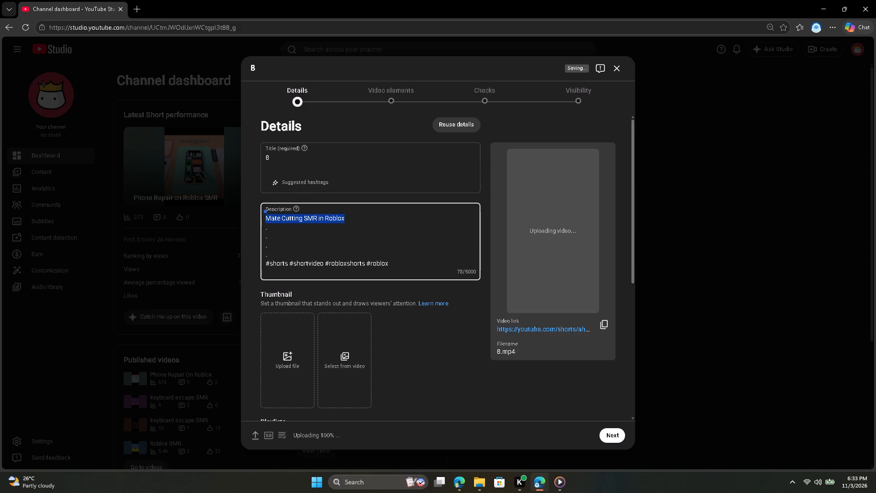
key("ctrl+c")
key("ctrl+c")
left_click_drag(276, 157, 258, 157)
key("ctrl+v")
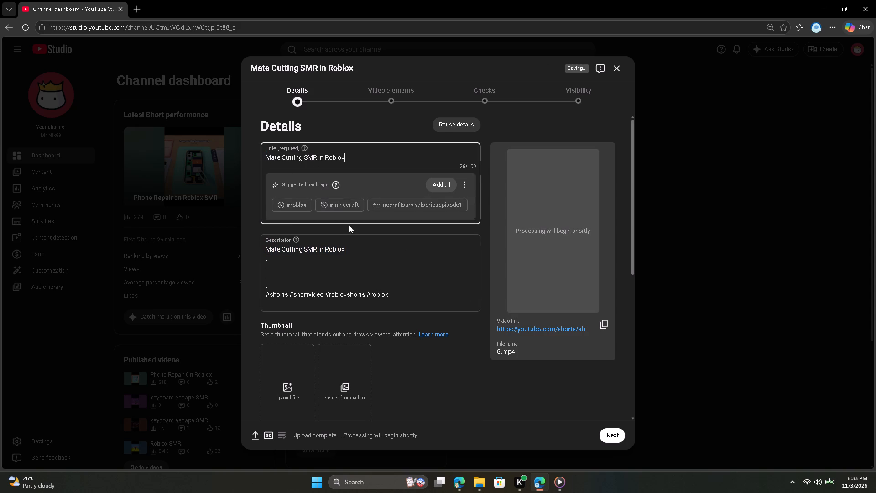
left_click(410, 265)
Set the video's audience to "No, it's not made for kids".
scroll(401, 342, "down", 6)
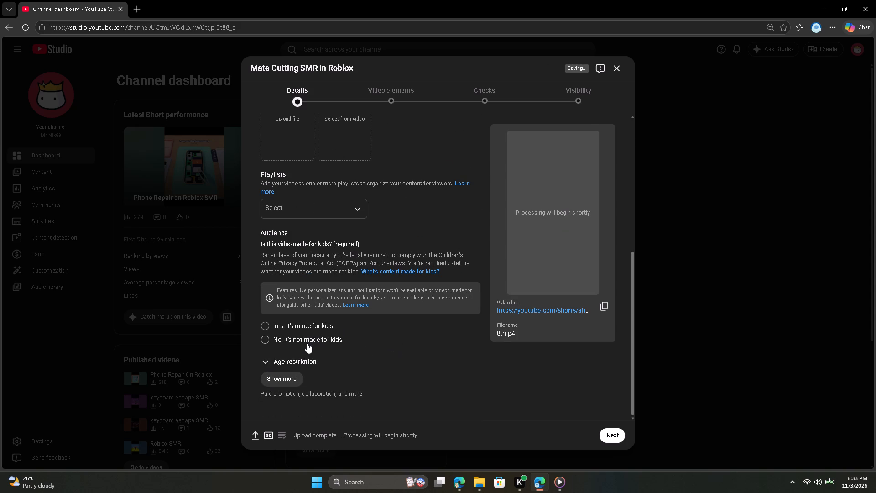
left_click(304, 343)
Advance through video elements and checks to the visibility stage and choose to schedule the video as public.
left_click(609, 435)
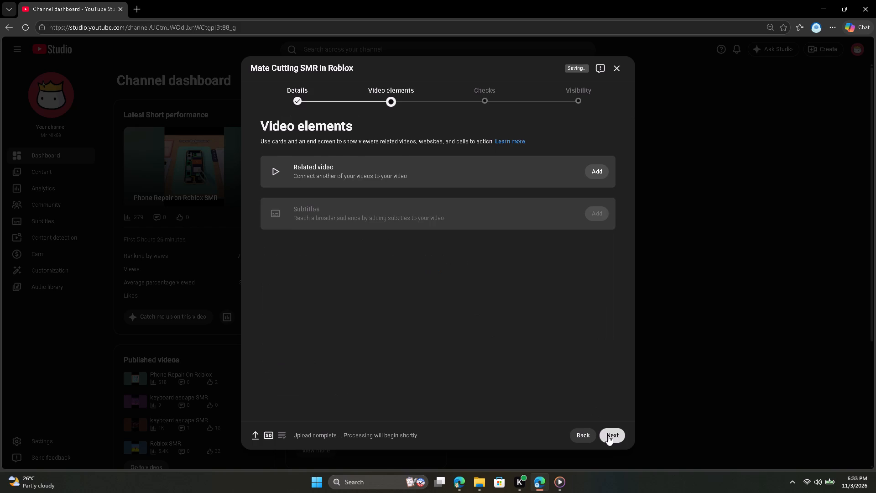
left_click(608, 435)
left_click(607, 435)
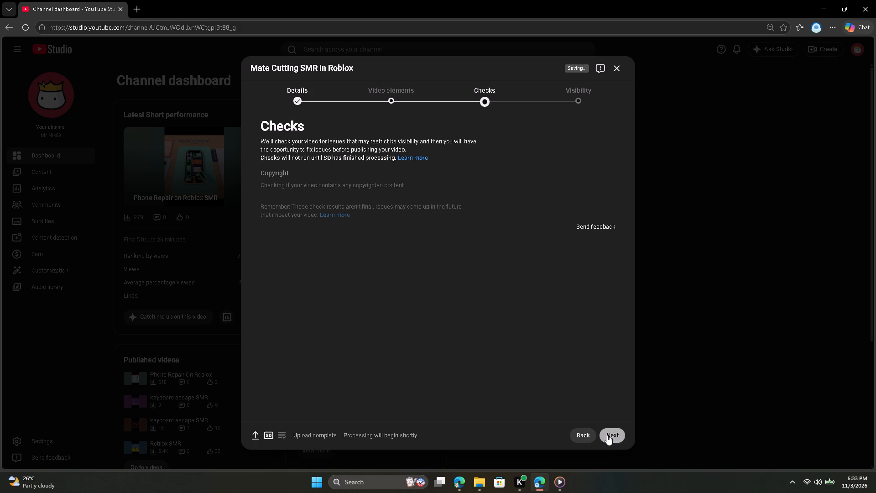
left_click(325, 276)
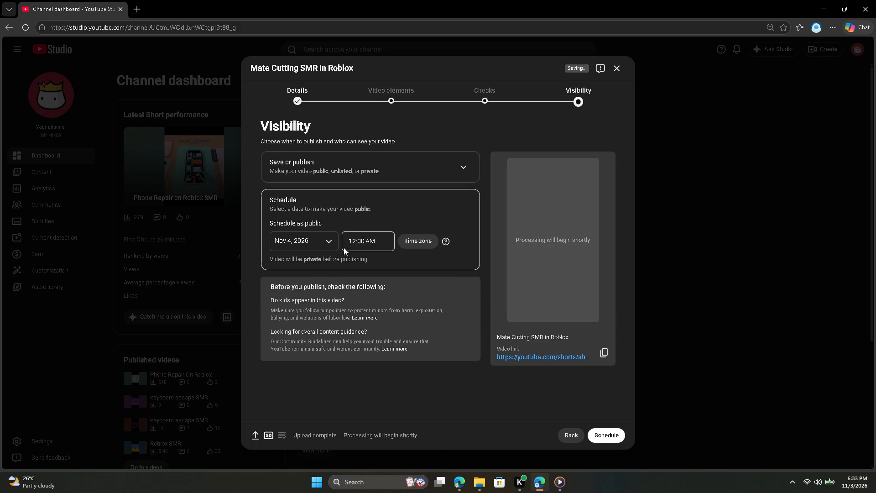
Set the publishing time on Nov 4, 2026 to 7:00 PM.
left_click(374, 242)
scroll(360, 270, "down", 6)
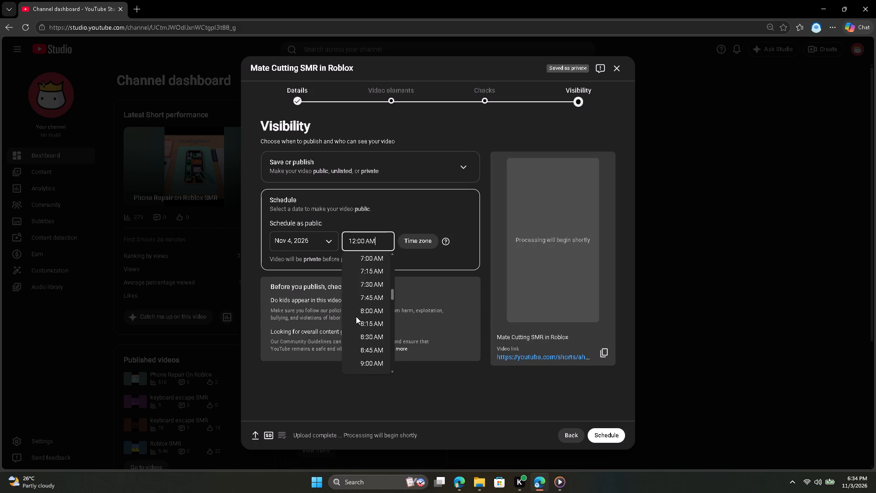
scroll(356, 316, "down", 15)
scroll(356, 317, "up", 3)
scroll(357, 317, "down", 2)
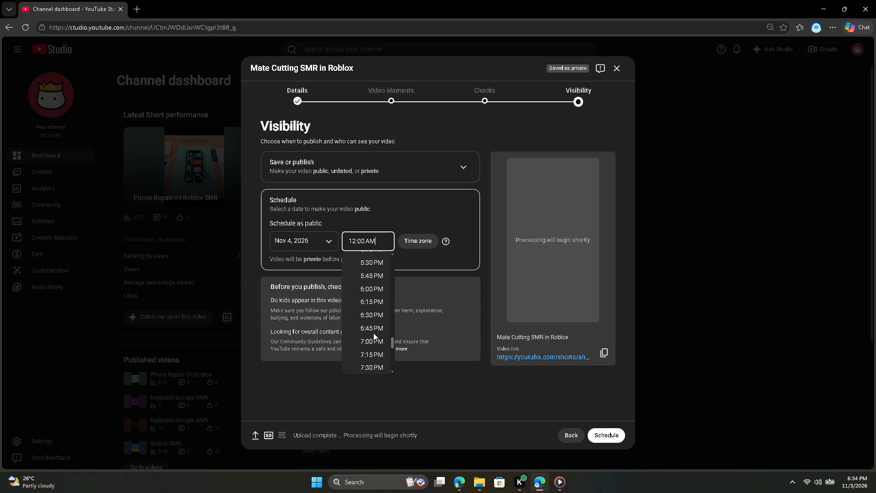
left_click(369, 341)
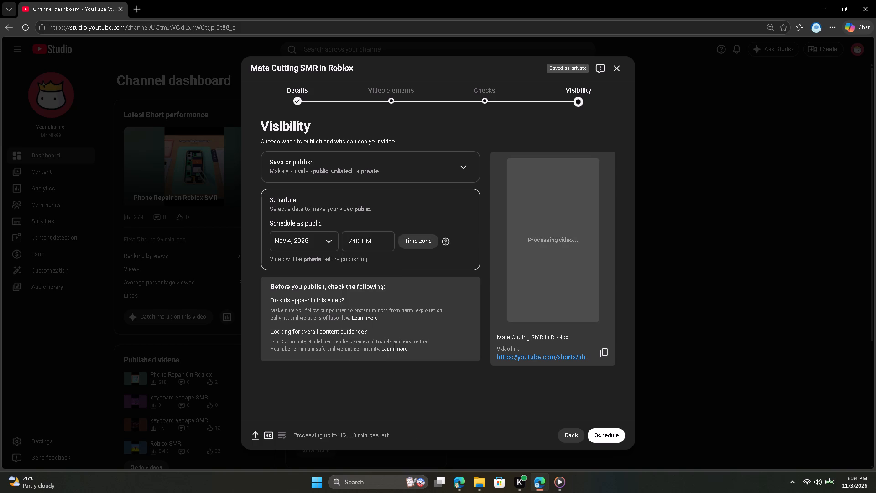
Set the publishing time to 6:59 PM on Nov 4, 2026, schedule the video and dismiss the confirmation.
left_click(351, 241)
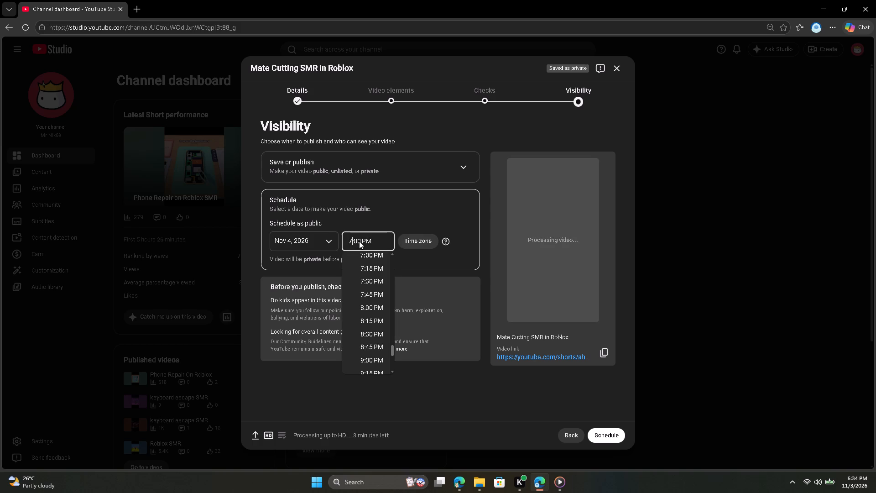
scroll(370, 285, "up", 1)
left_click(372, 288)
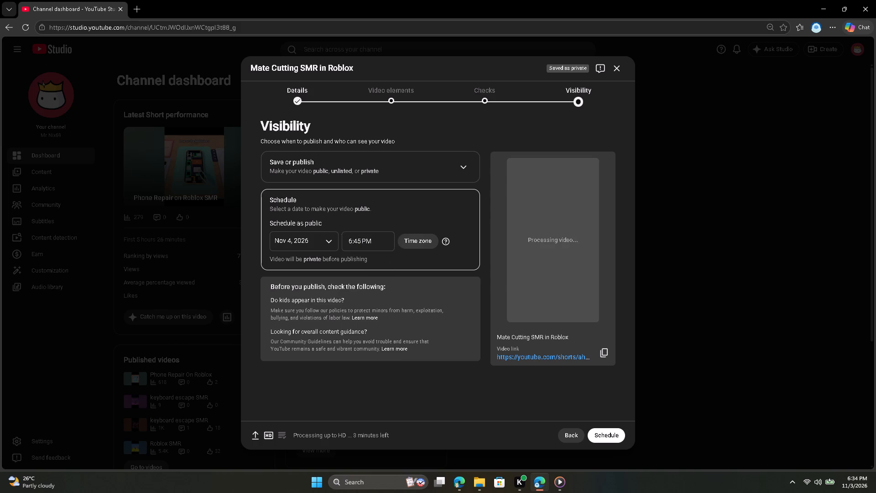
left_click_drag(354, 241, 360, 242)
type("59")
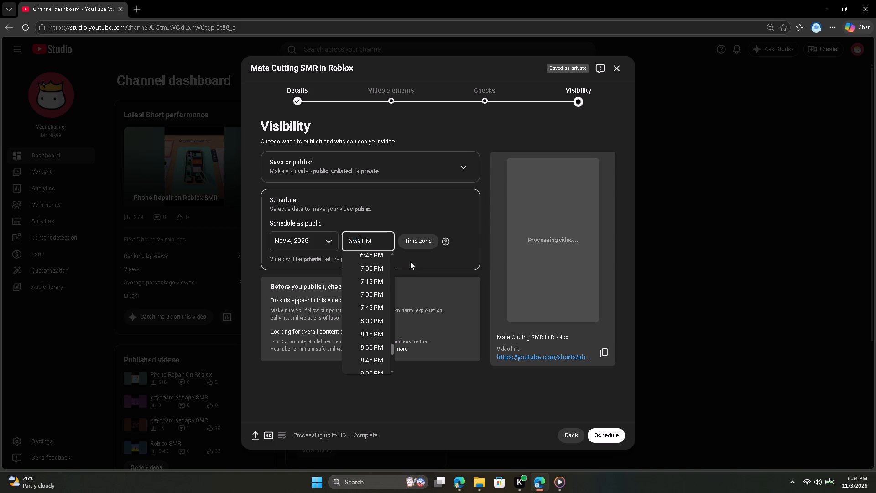
left_click(411, 216)
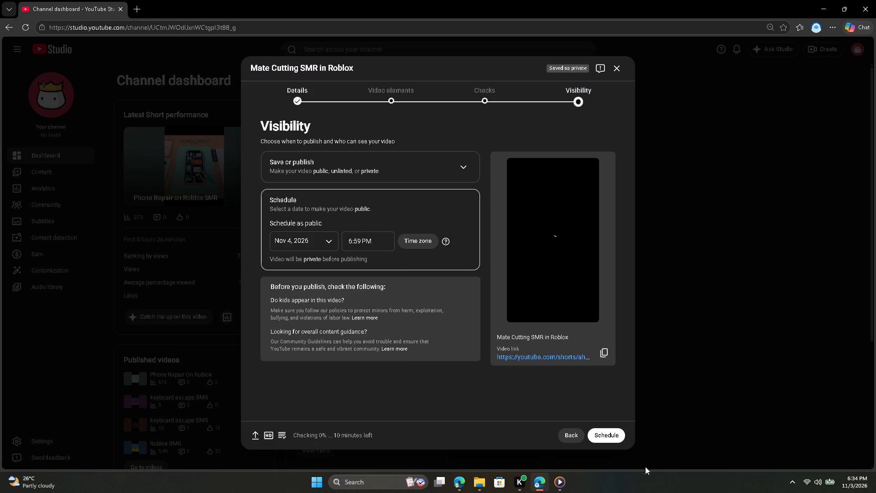
left_click(611, 435)
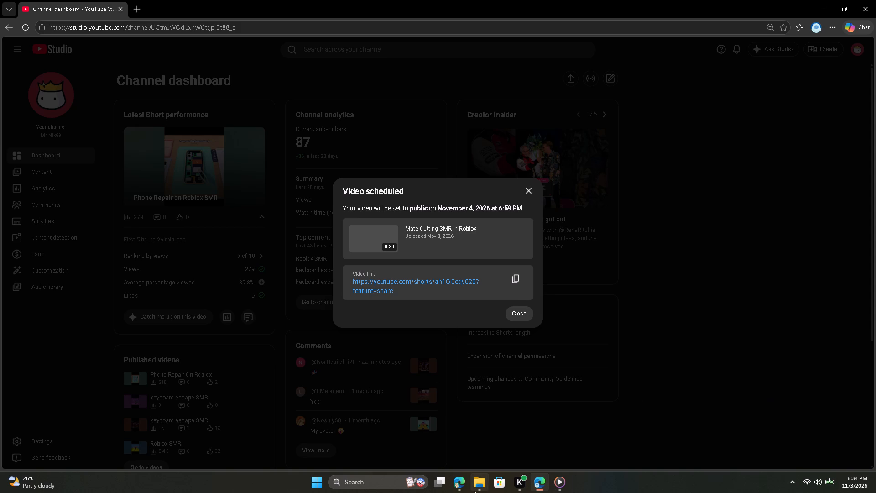
left_click(519, 313)
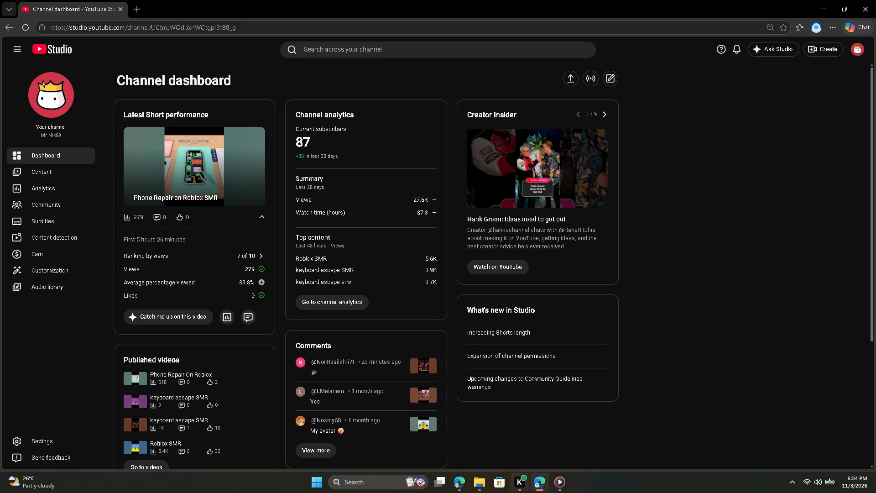
Switch to Media Player and close it.
left_click(560, 483)
left_click(875, 0)
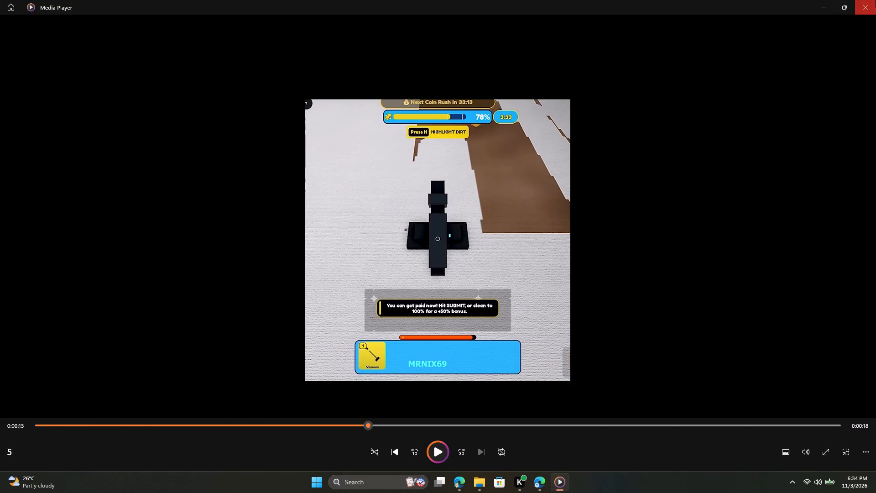
Minimise the YouTube Studio window, switch to File Explorer and look over the premiar pro folder and the videos in MR NIX 69.
left_click(824, 1)
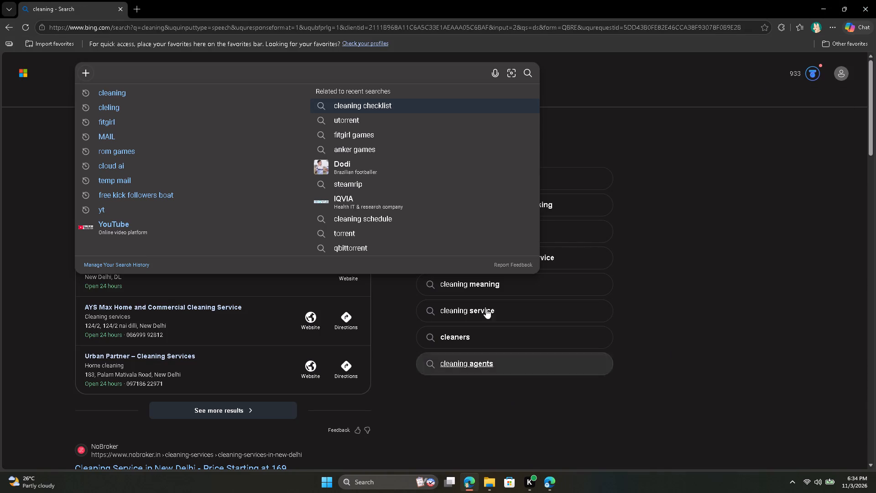
left_click(733, 0)
left_click(641, 476)
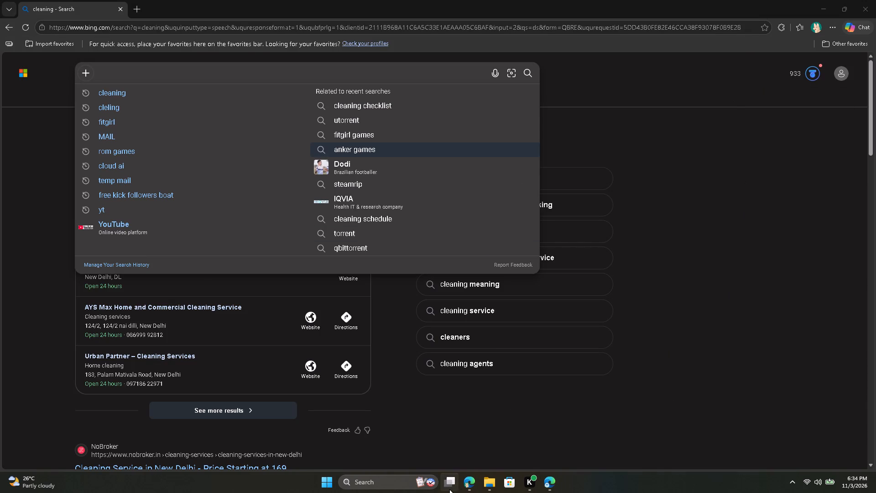
left_click(488, 486)
left_click(530, 114)
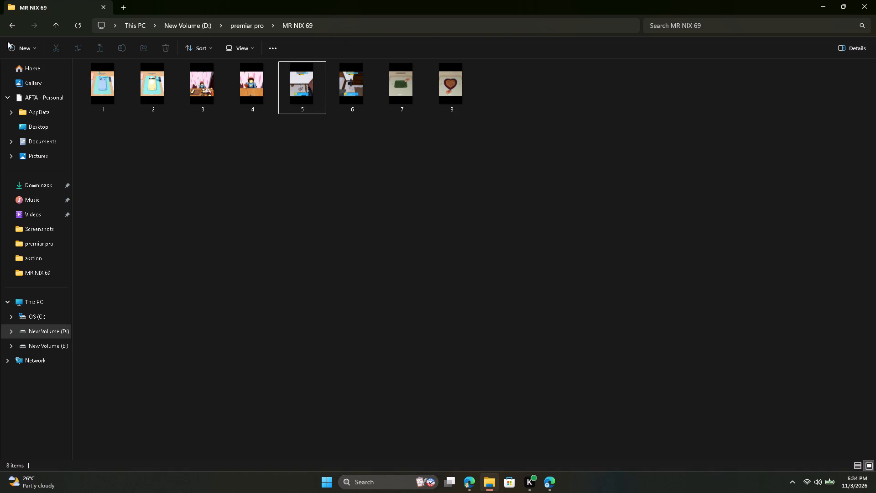
left_click(47, 21)
left_click(52, 24)
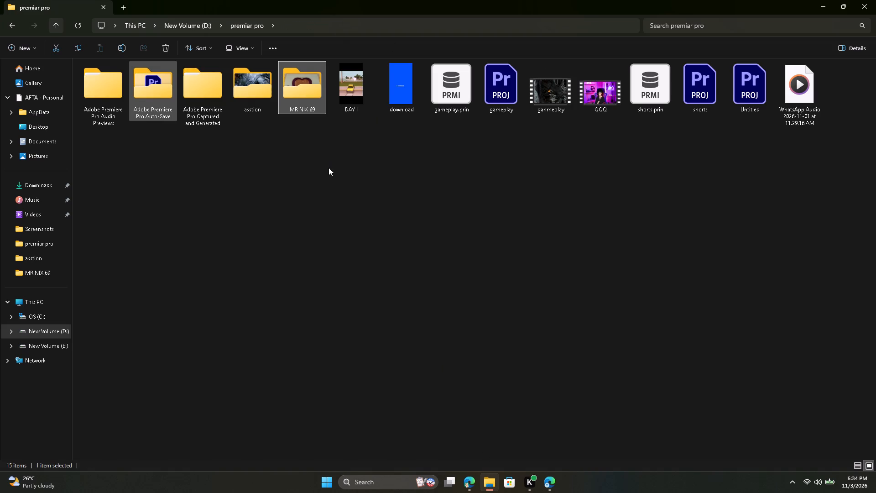
double_click(310, 92)
left_click_drag(700, 177, 0, 0)
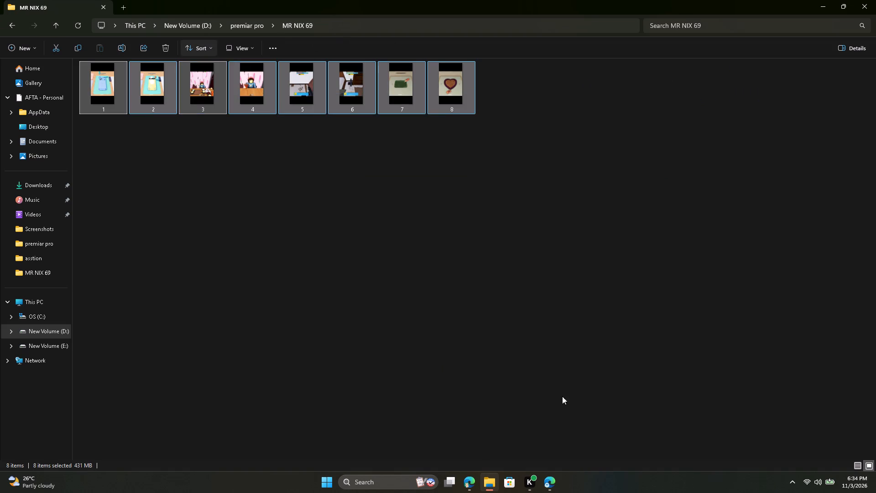
left_click(569, 392)
Launch Adobe Premiere Pro 2025 and open the recent project "gameplay".
left_click(376, 475)
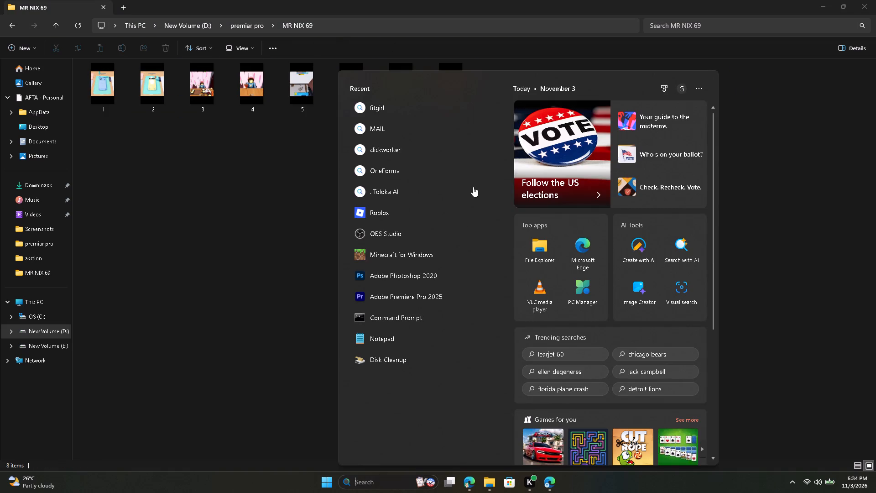
left_click(438, 293)
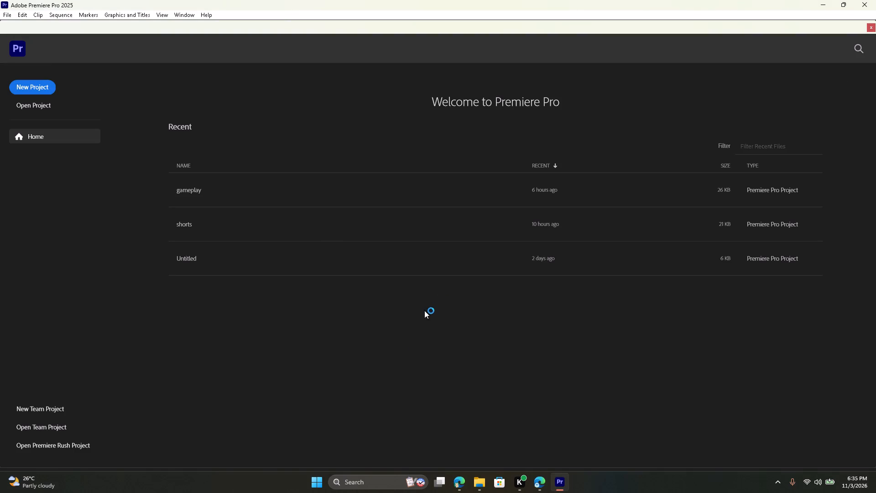
left_click(216, 189)
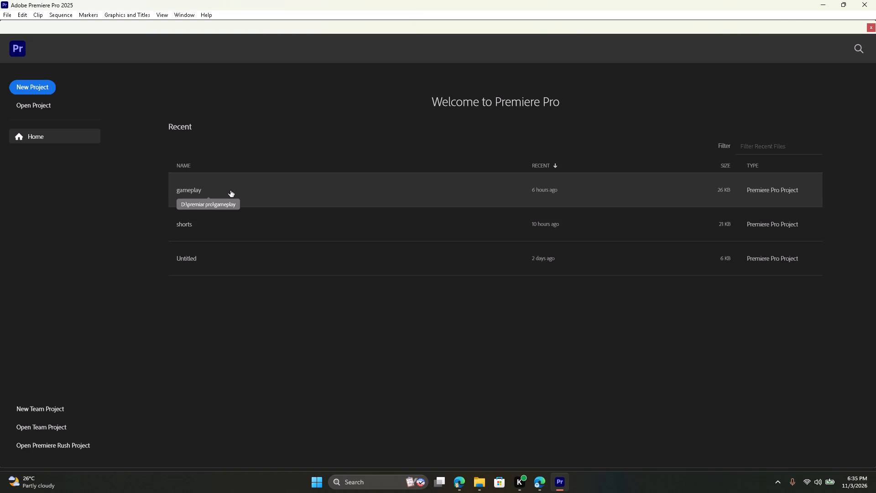
left_click(232, 194)
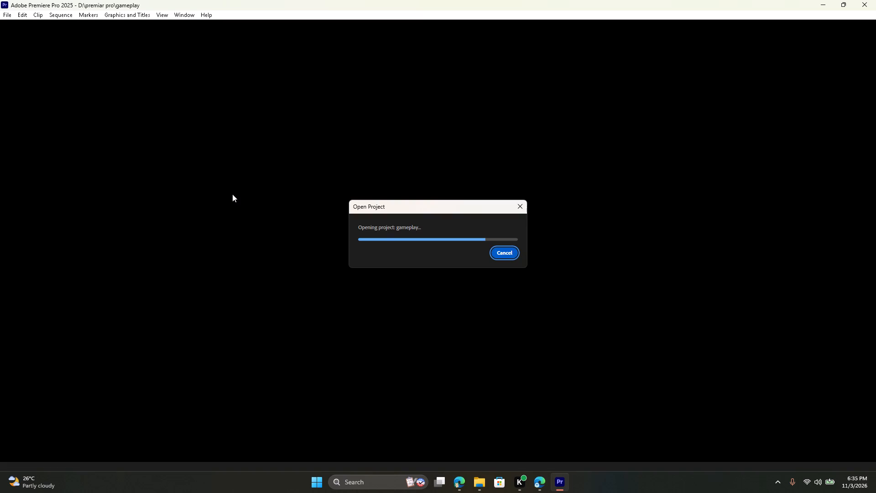